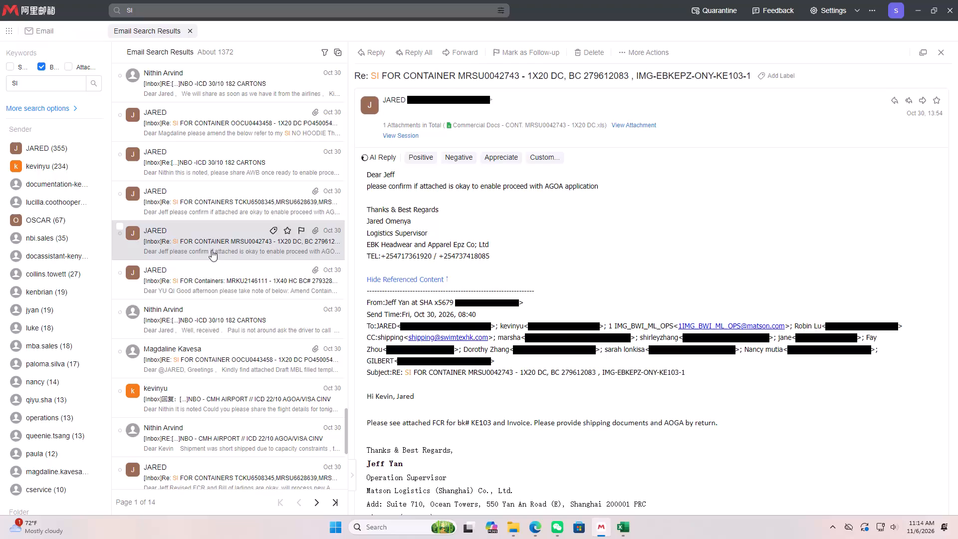
View the attachment of the SI email for container MRSU0042743.
click(637, 127)
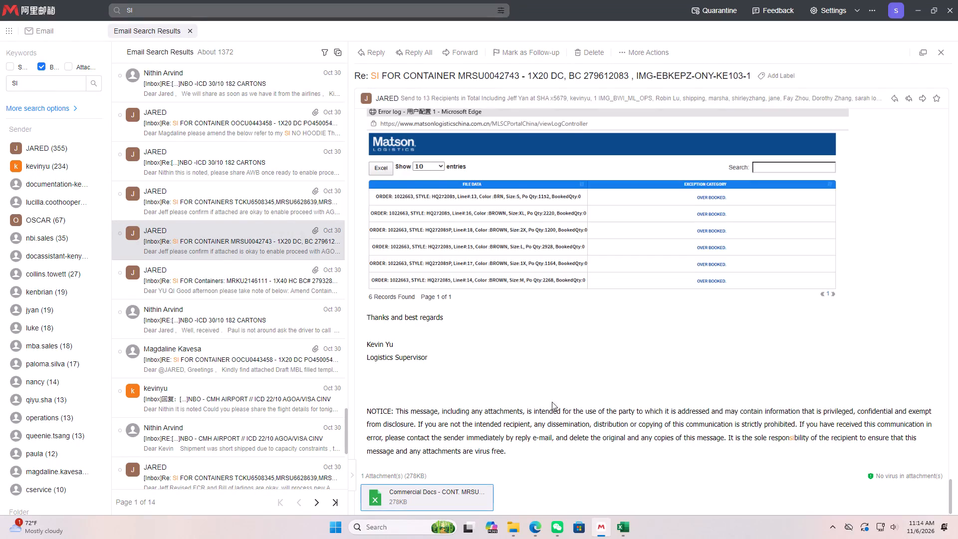
Review the two Oct 30 replies on containers TCKU6508345, MRSU6628639 and MRSU3504315, and the NBO -ICD 30/10 182 CARTONS truck release email.
scroll(535, 404, down, 4)
scroll(223, 251, down, 1)
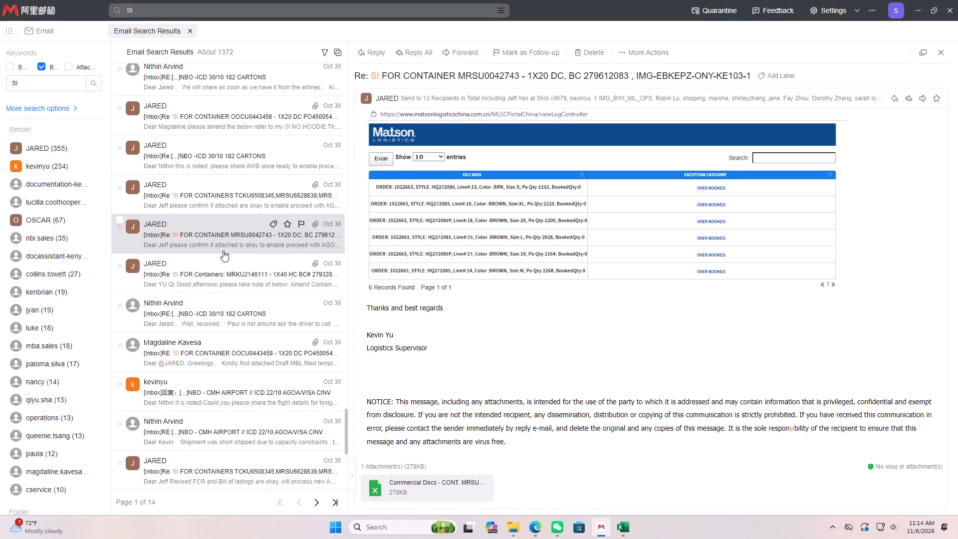
click(226, 155)
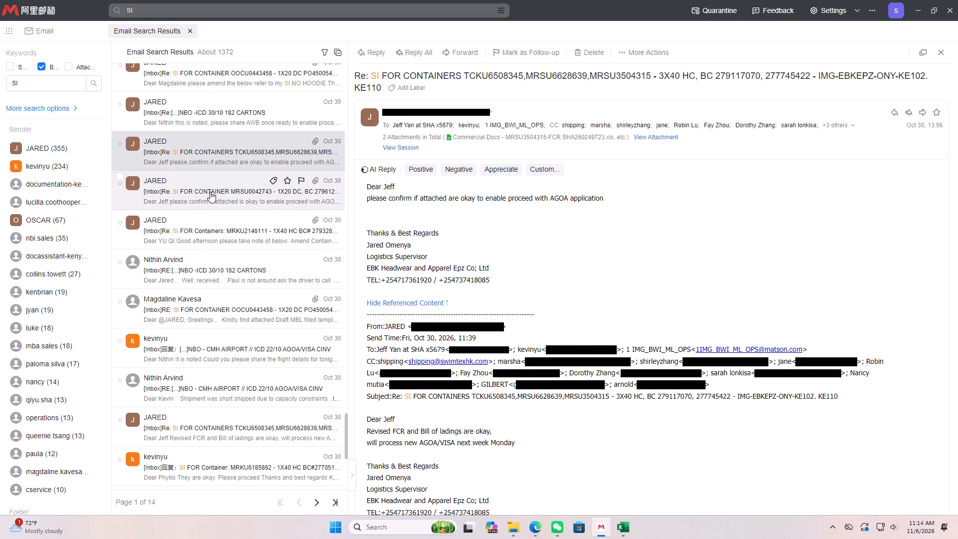
scroll(210, 192, down, 4)
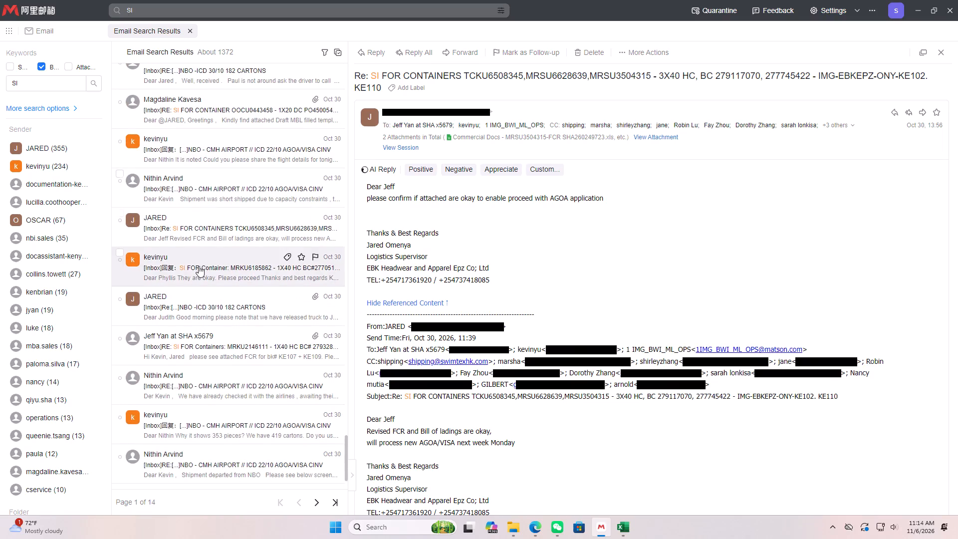
click(202, 232)
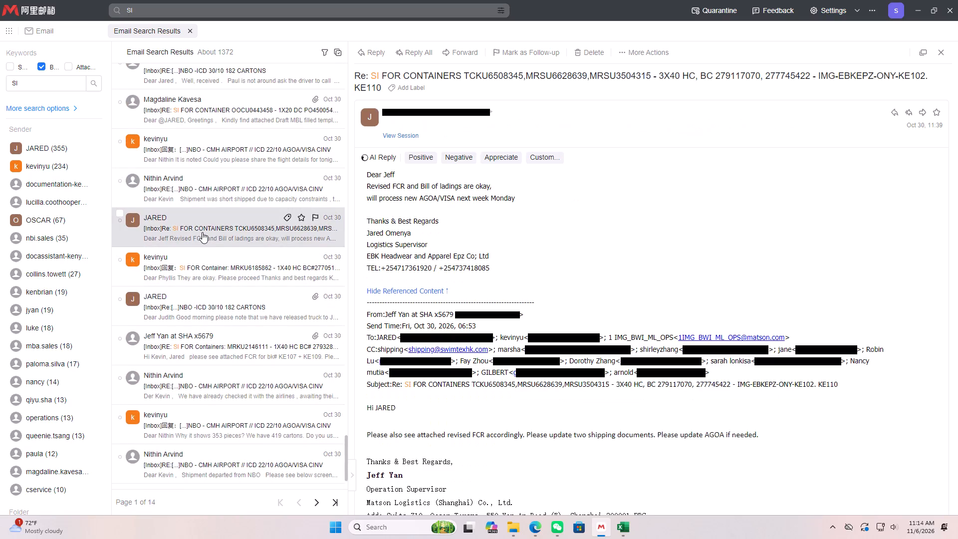
scroll(202, 232, down, 2)
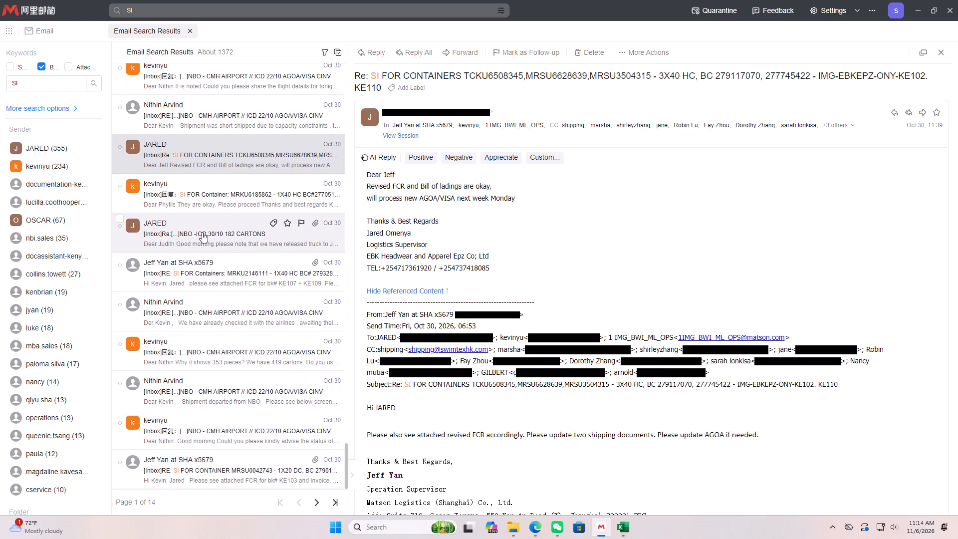
click(202, 232)
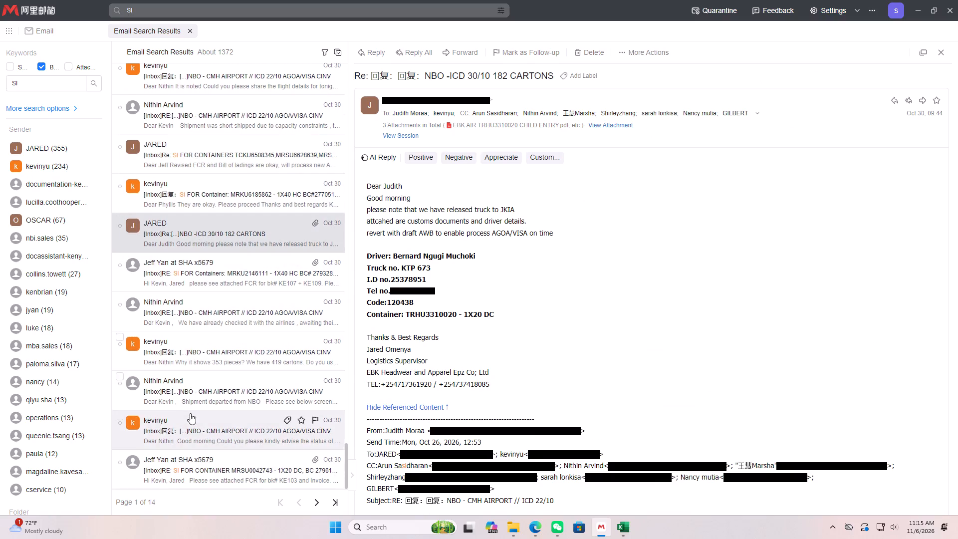
Check the Matson email with the KE103 FCR for container MRSU0042743, and the revised FCR reply for container TCKU6508345.
scroll(192, 413, down, 8)
scroll(202, 440, up, 2)
scroll(202, 439, down, 5)
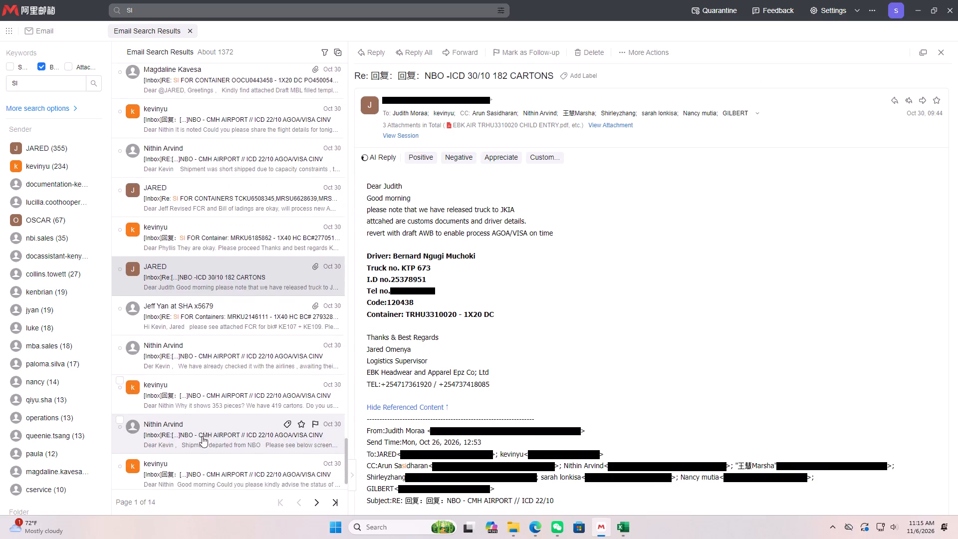
scroll(202, 436, down, 10)
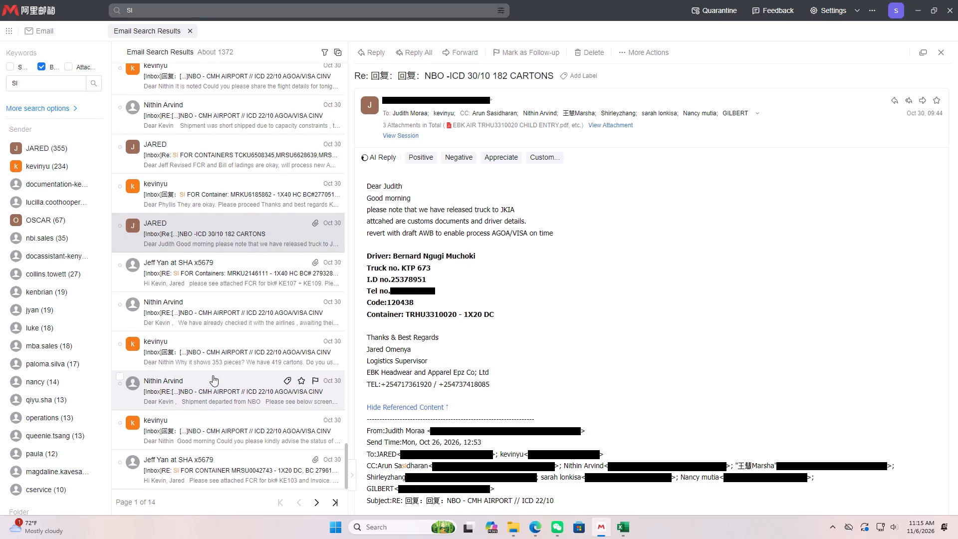
click(190, 466)
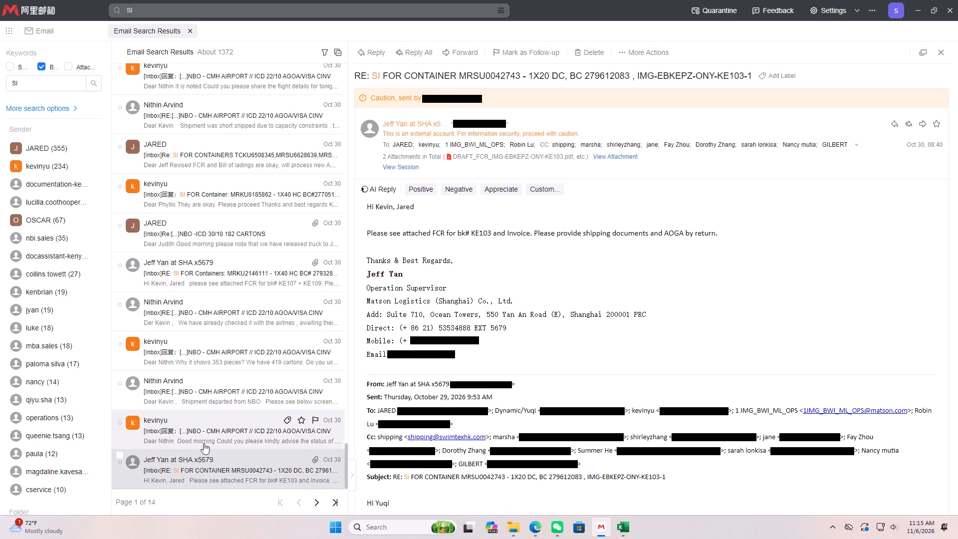
click(203, 154)
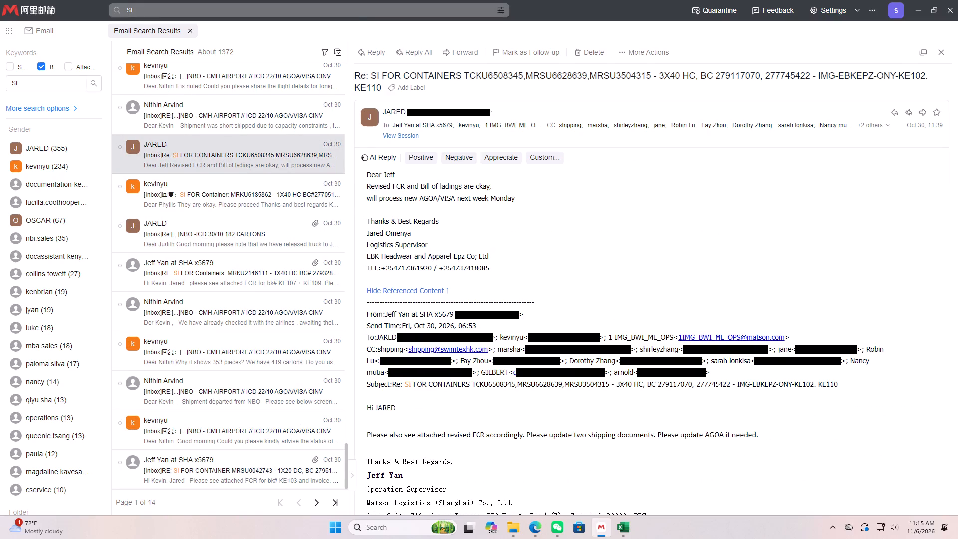
Reopen the NBO -ICD 30/10 182 CARTONS truck release email and view its attachments.
click(144, 13)
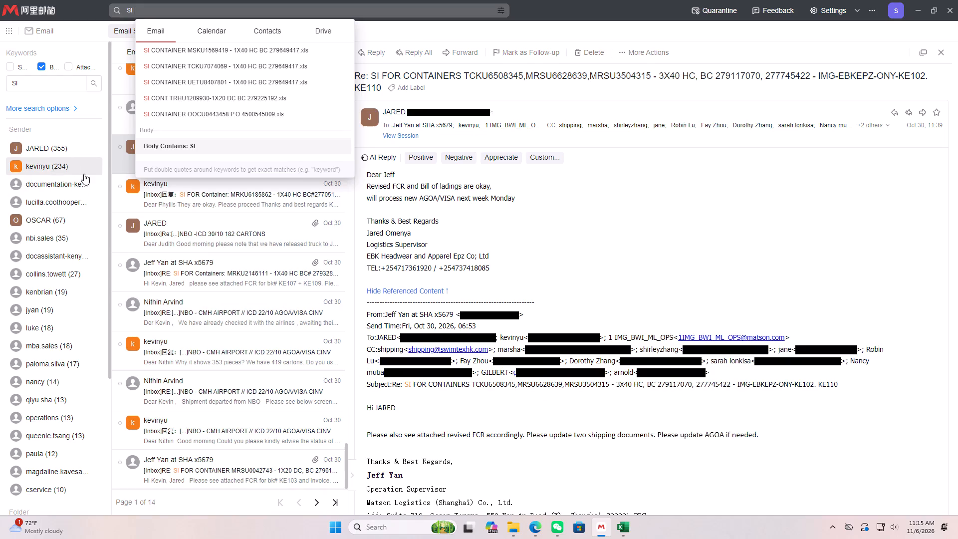
click(207, 226)
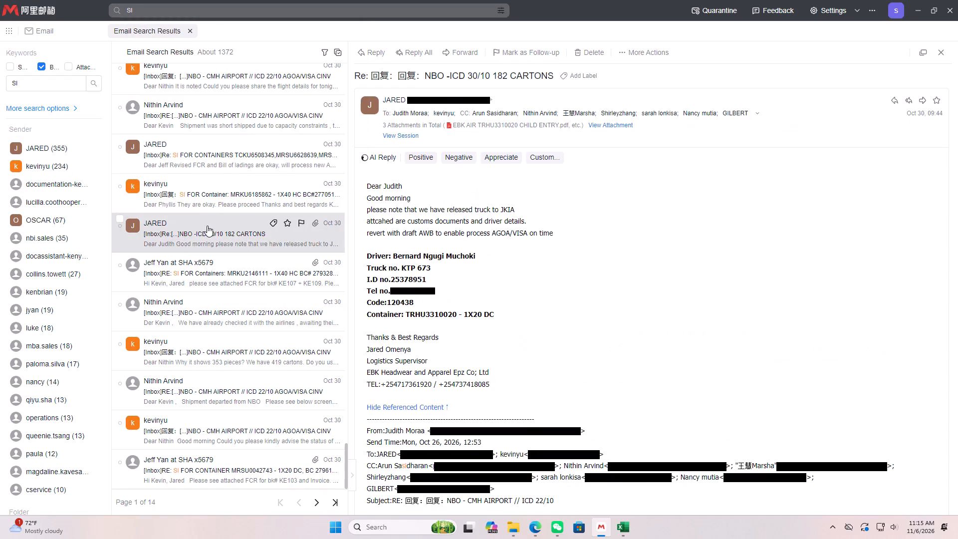
click(596, 122)
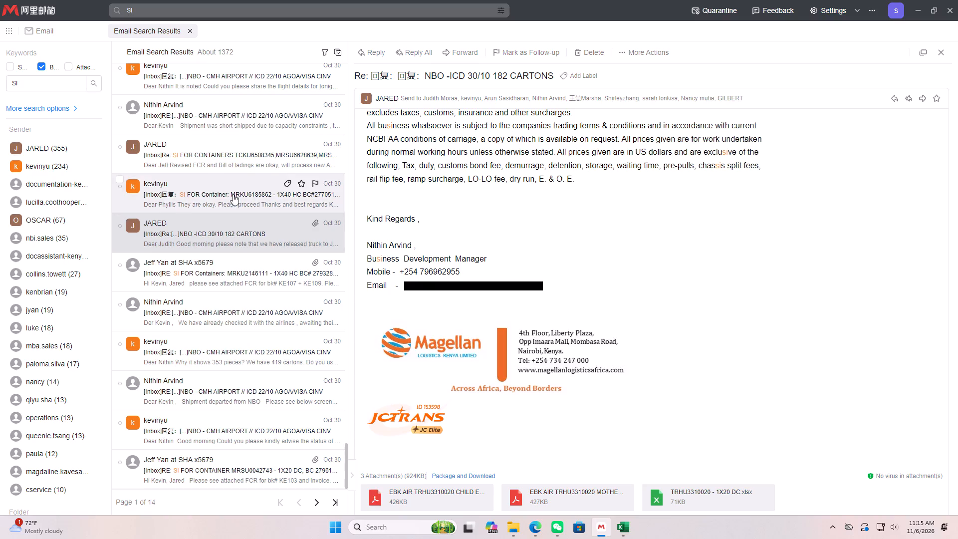
Look through the more recent Oct 30 emails in the SI search results.
scroll(239, 191, up, 3)
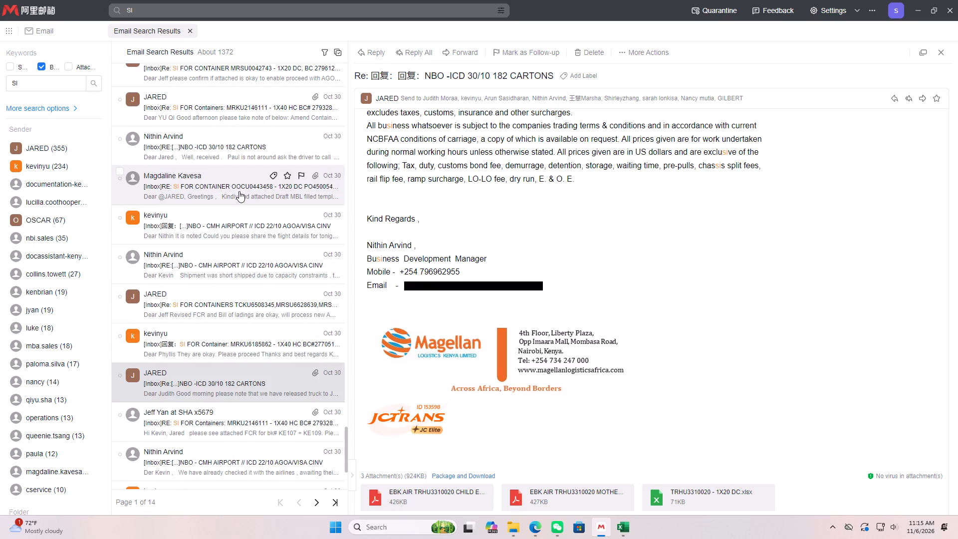
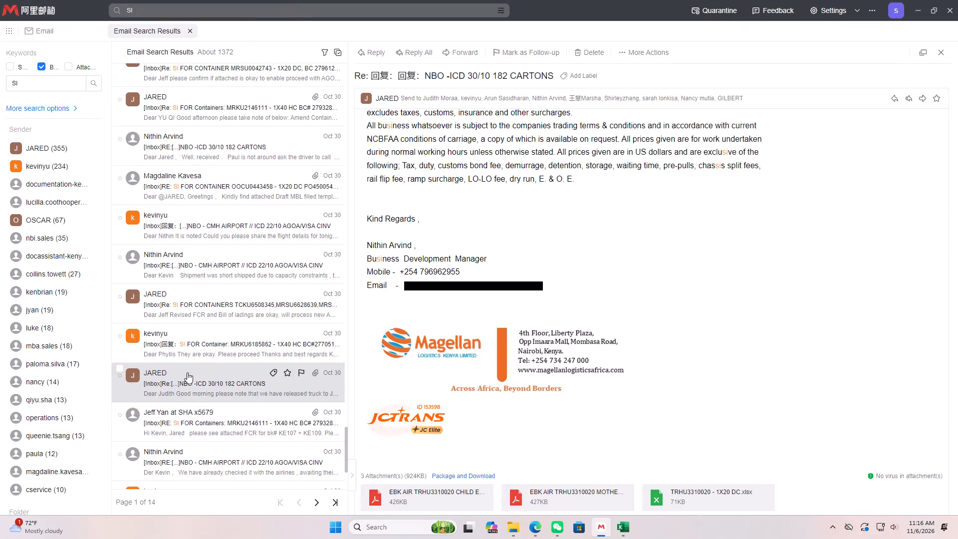
Read the Oct 30 approval replies for container MRKU6185862 and for containers TCKU6508345, MRSU6628639 and MRSU3504315.
scroll(187, 372, down, 19)
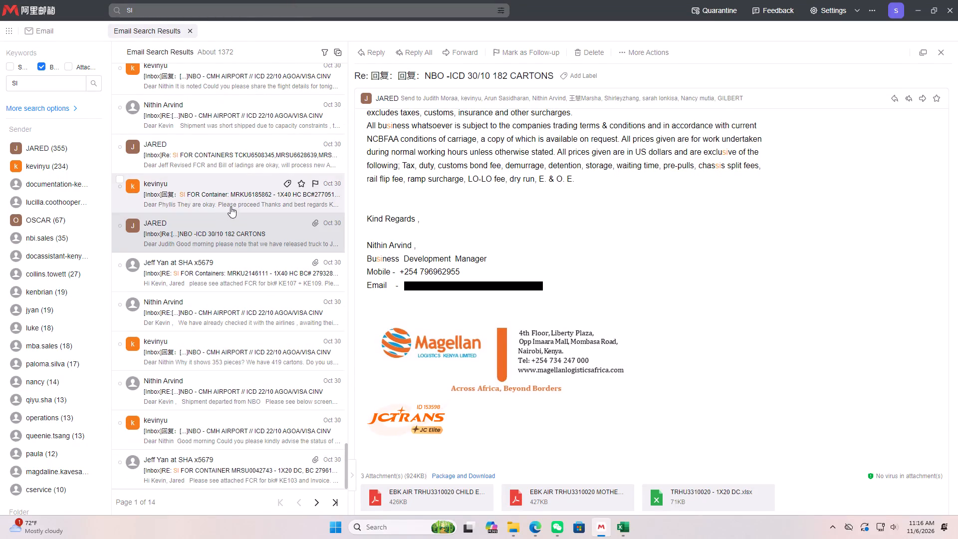
scroll(273, 289, up, 2)
scroll(214, 234, up, 1)
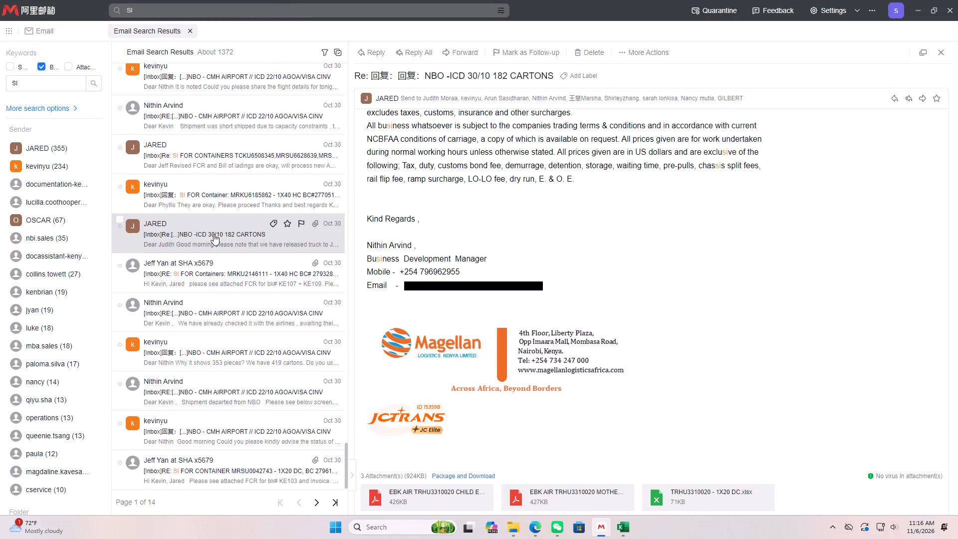
scroll(214, 234, up, 1)
click(240, 289)
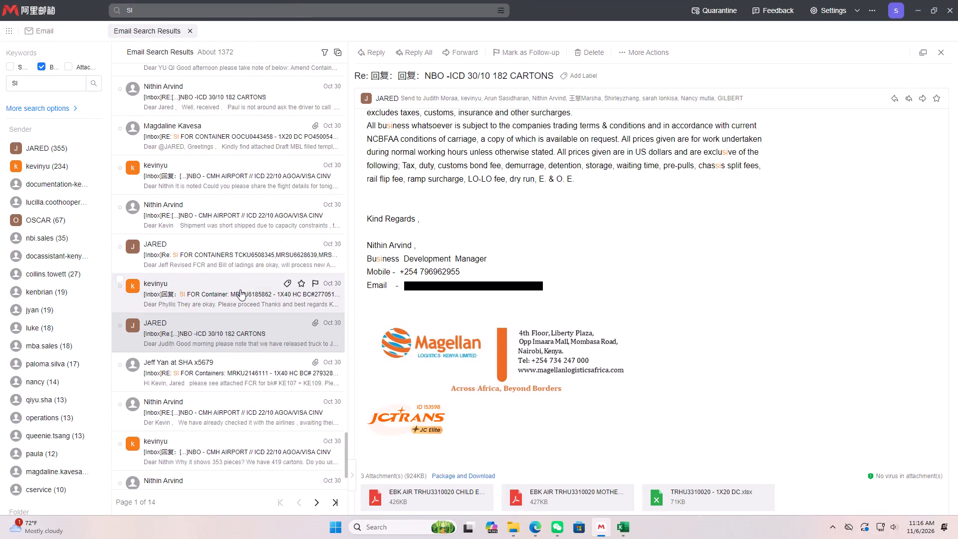
scroll(240, 289, up, 1)
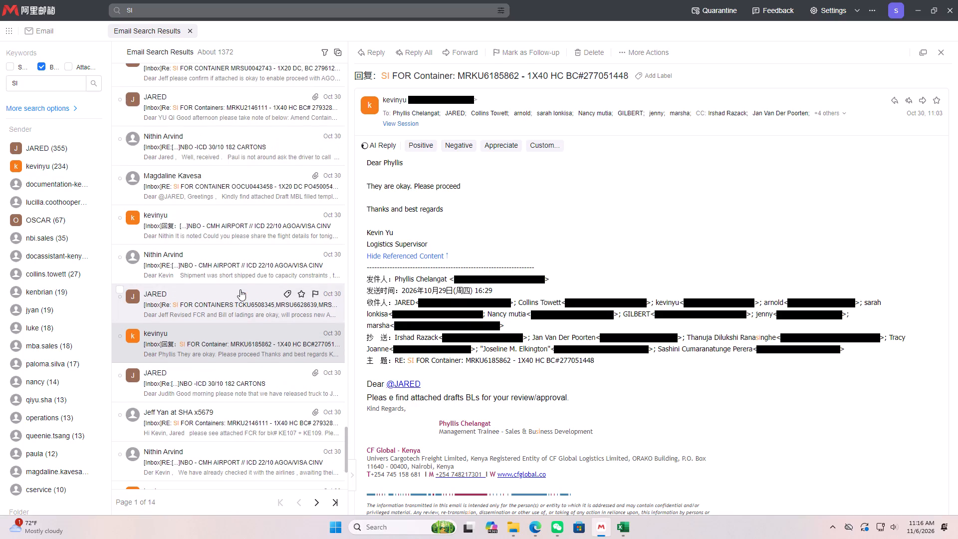
click(205, 298)
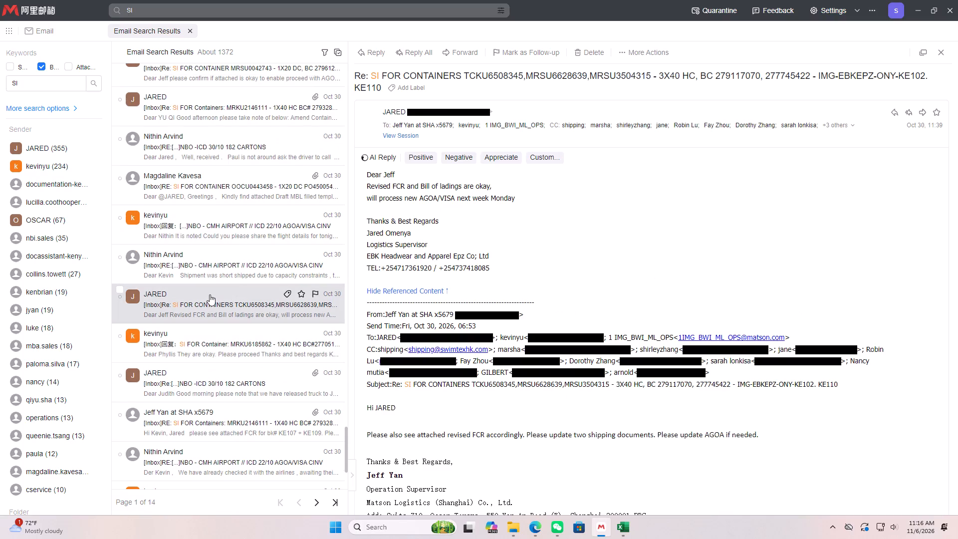
scroll(211, 293, up, 2)
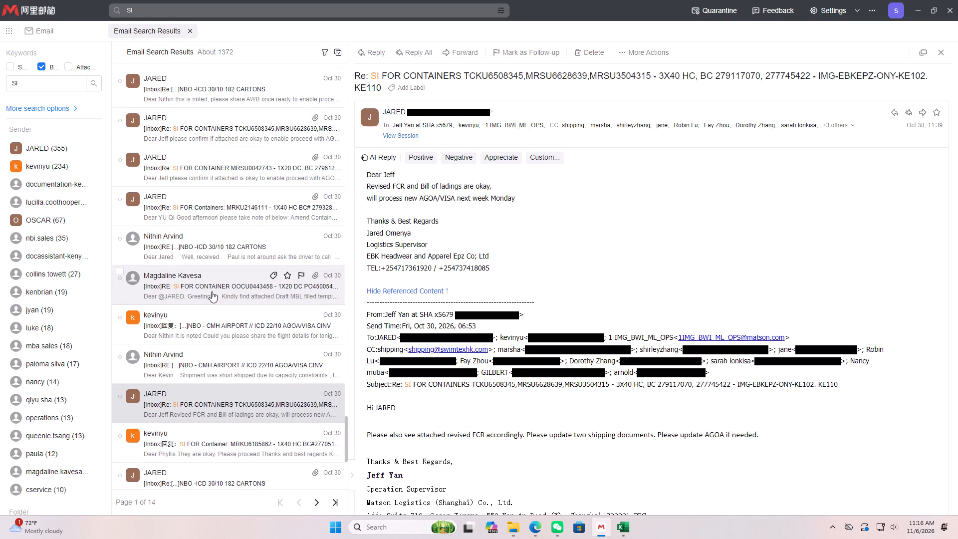
scroll(212, 291, up, 4)
Search the mailbox for emails whose body contains JARED.
drag(162, 15, 109, 11)
text(JARED)
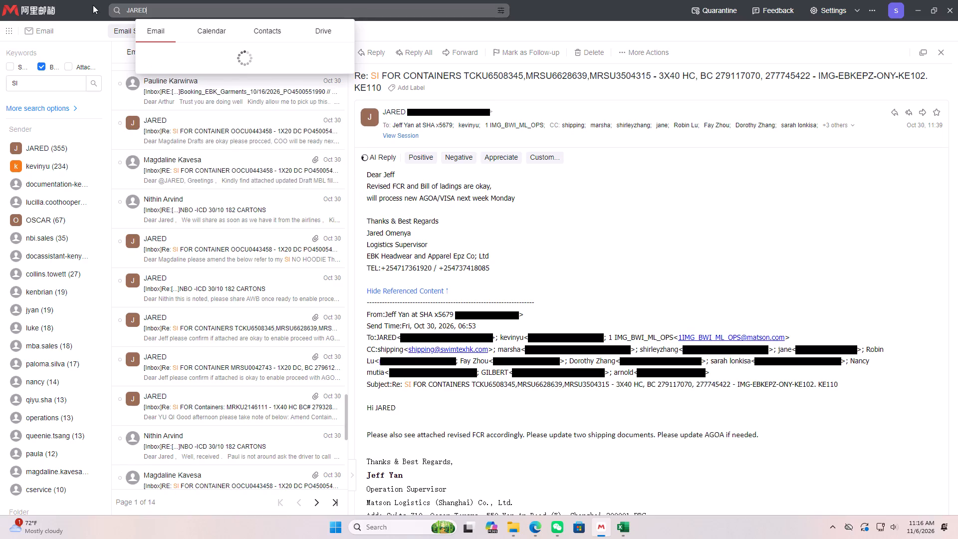
scroll(236, 84, down, 7)
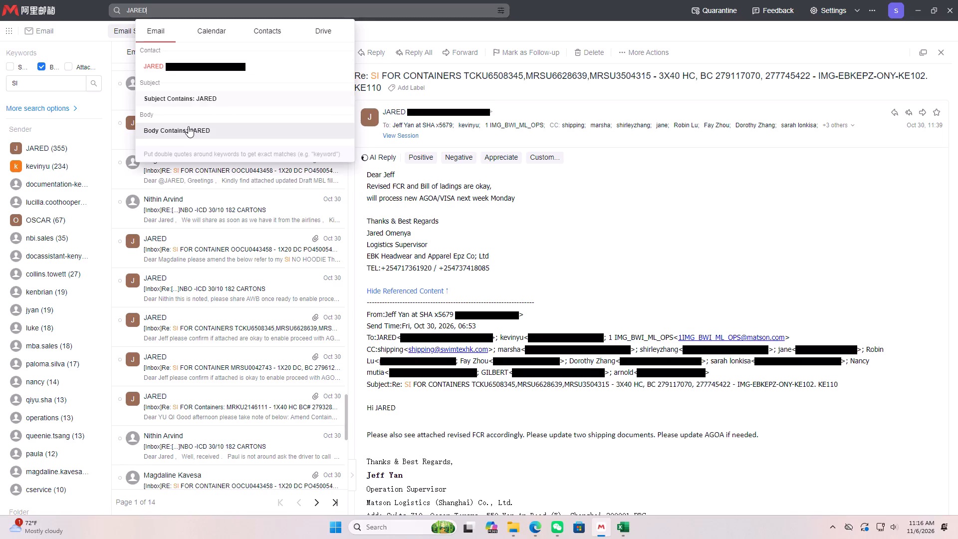
click(188, 127)
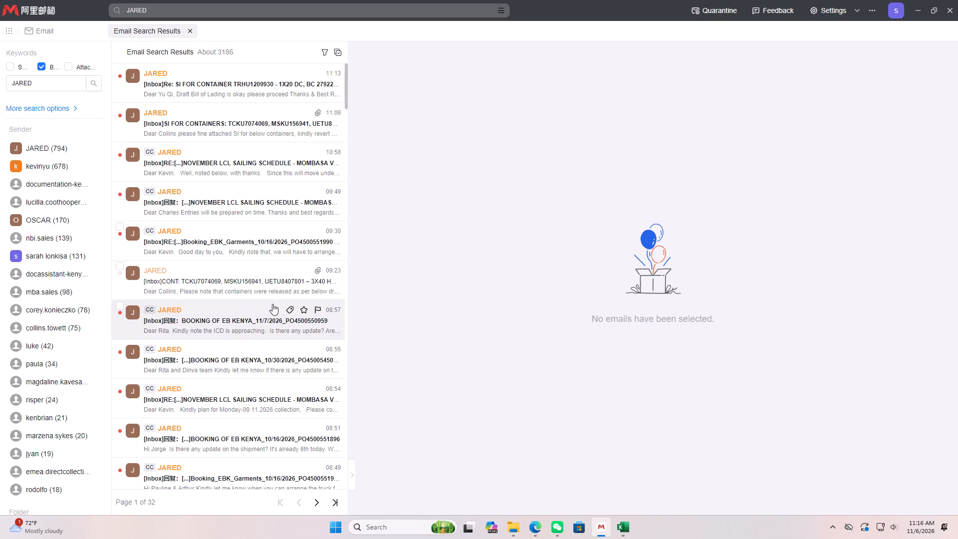
scroll(272, 304, down, 4)
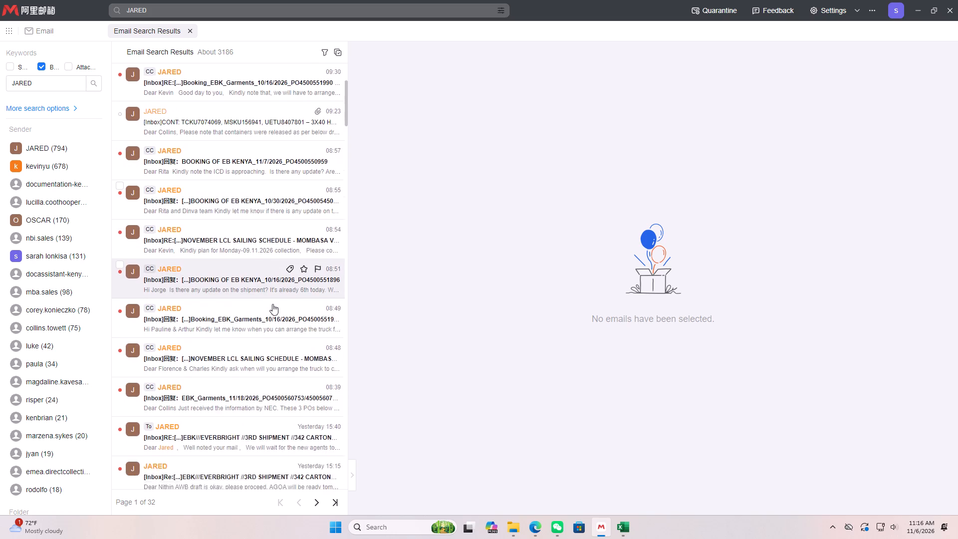
scroll(272, 304, down, 3)
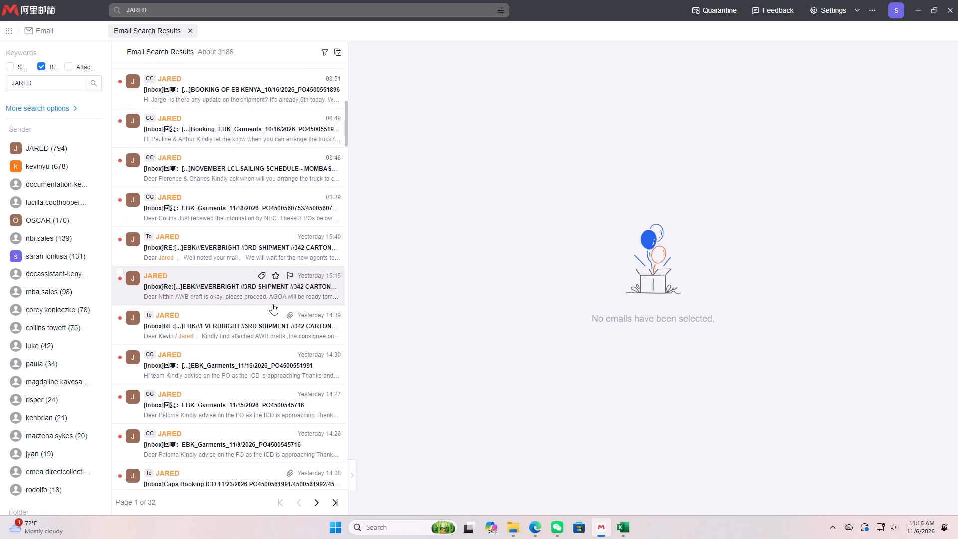
scroll(272, 304, down, 4)
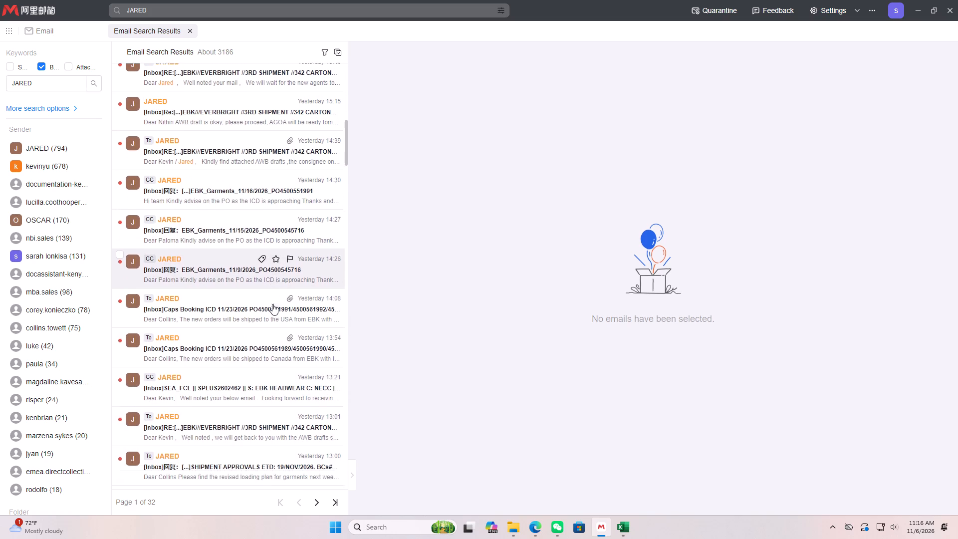
scroll(272, 304, down, 1)
scroll(272, 304, up, 1)
scroll(272, 304, down, 2)
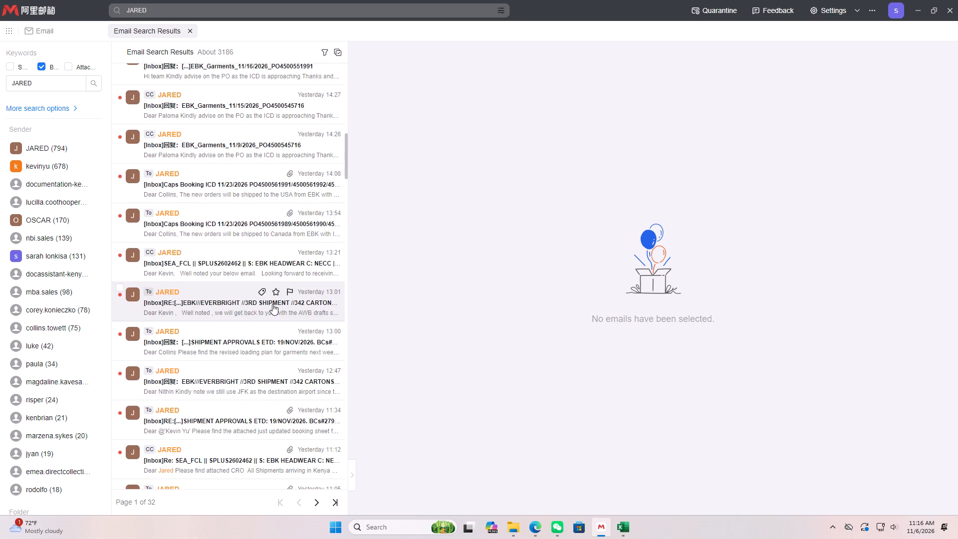
scroll(272, 304, down, 3)
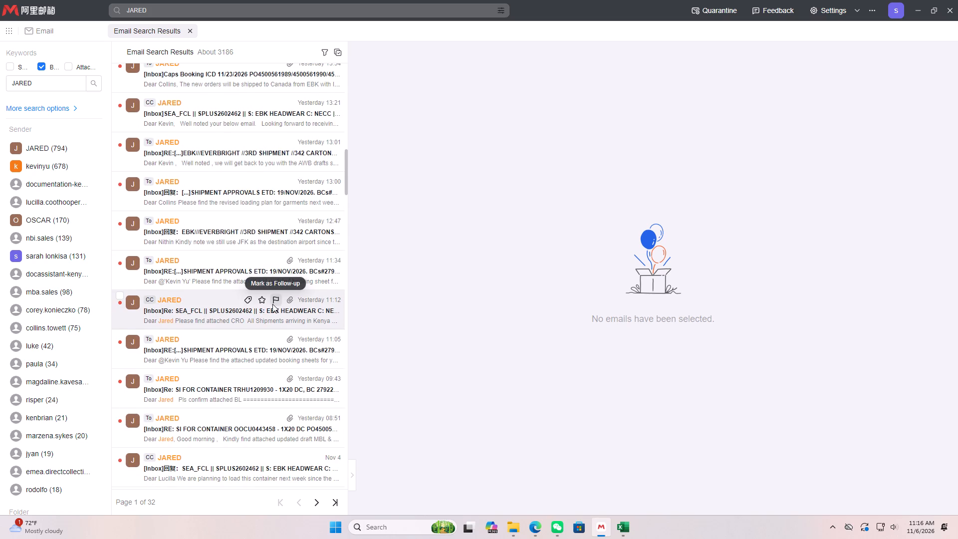
scroll(272, 304, down, 3)
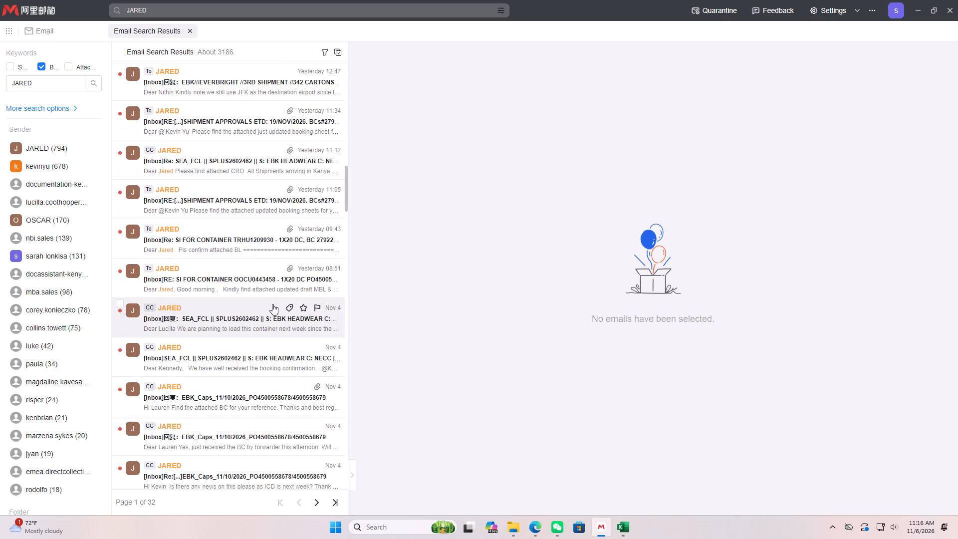
scroll(272, 304, down, 2)
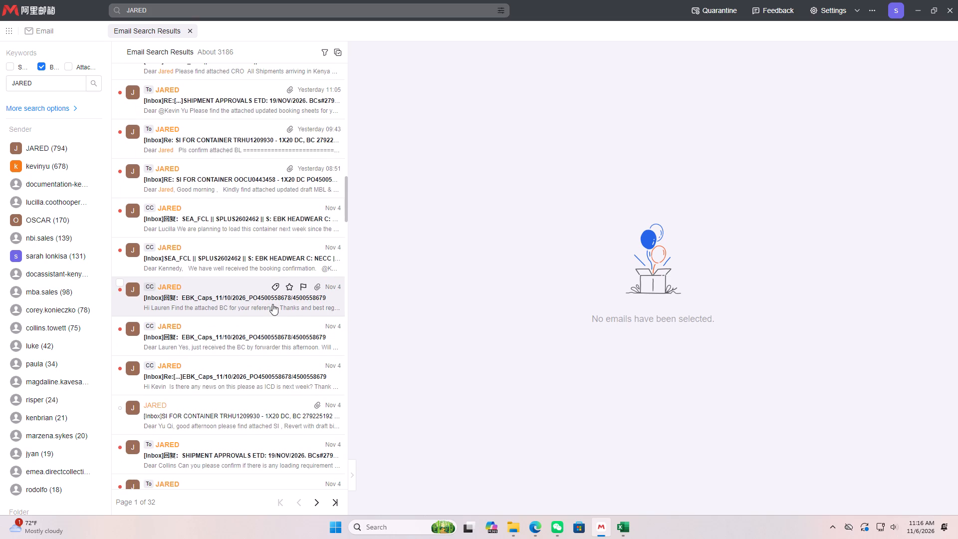
click(175, 259)
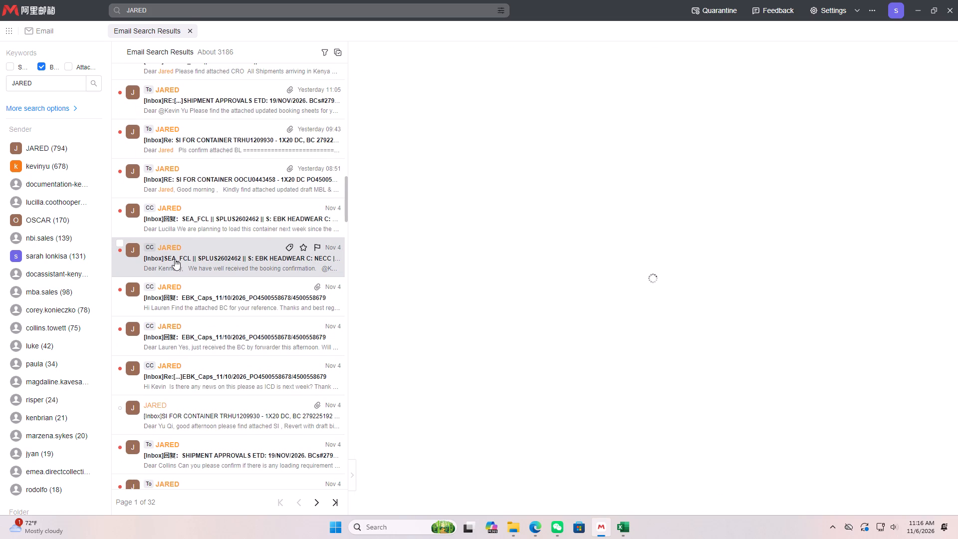
scroll(175, 259, down, 2)
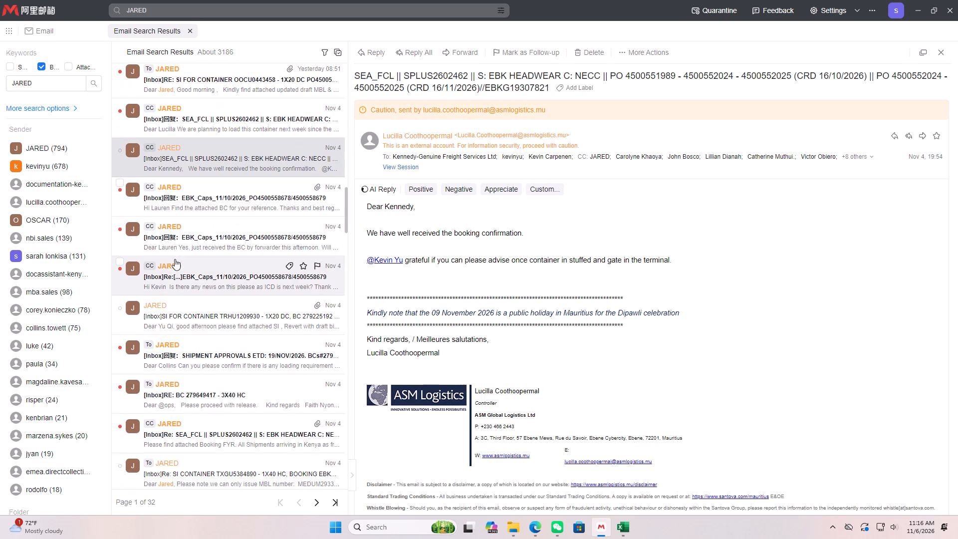
click(165, 273)
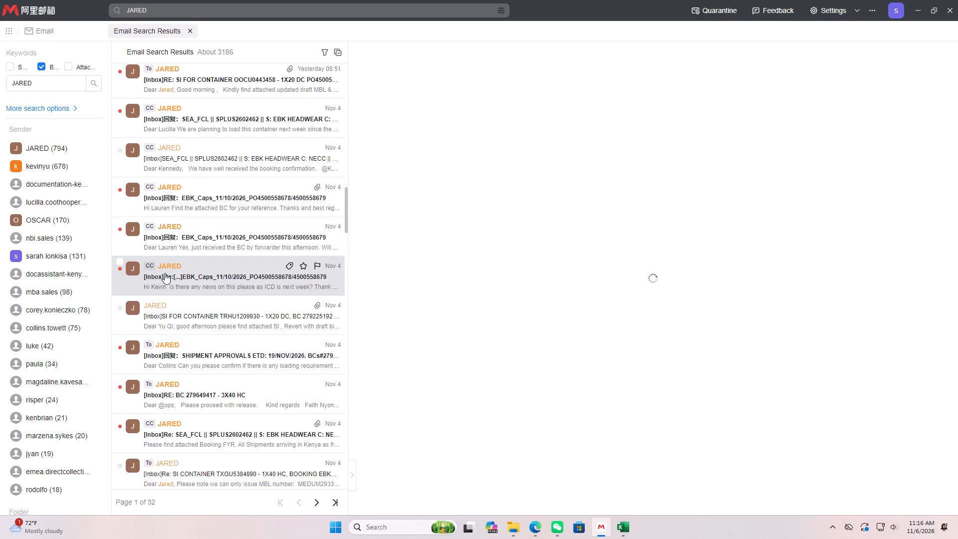
Look through the remaining Nov 4 emails in the JARED search results, continuing into Nov 3.
scroll(199, 344, down, 4)
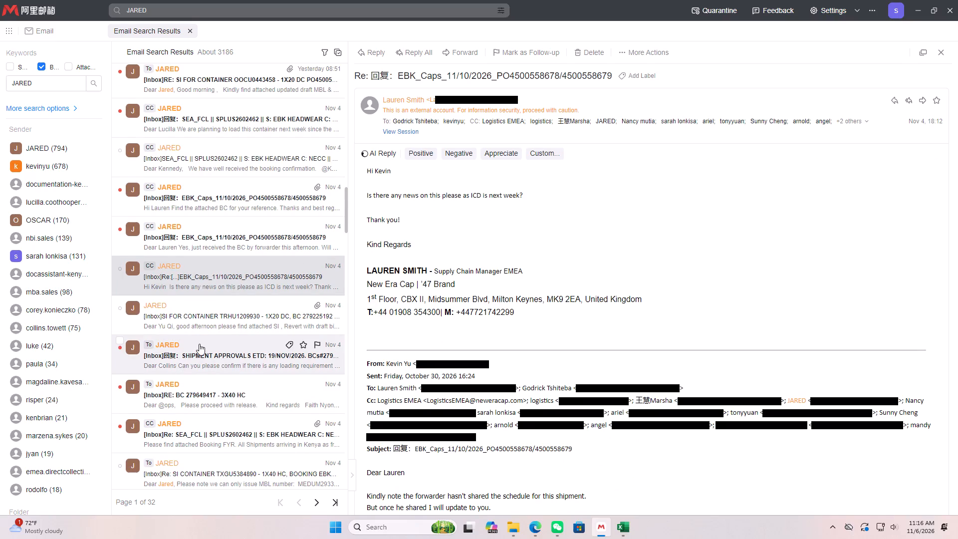
scroll(199, 344, down, 3)
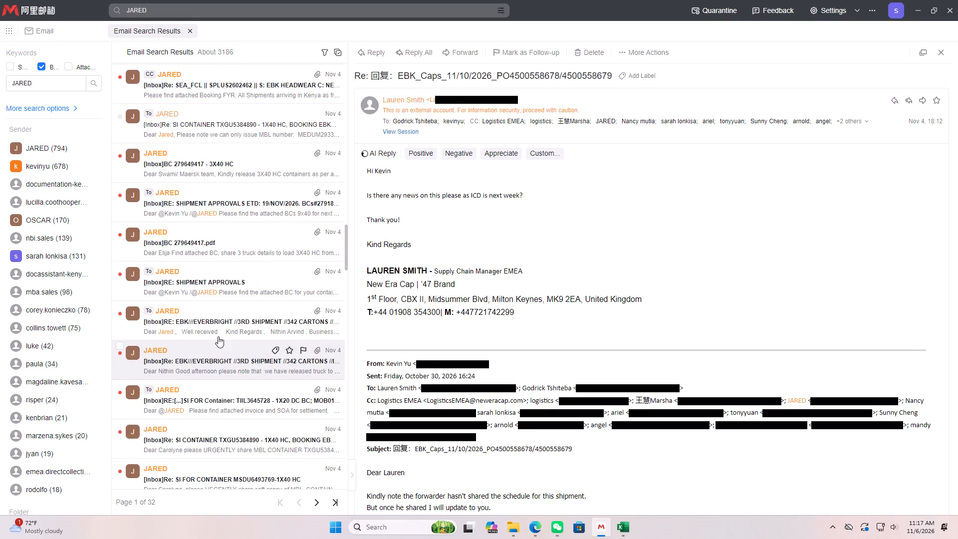
scroll(212, 360, down, 2)
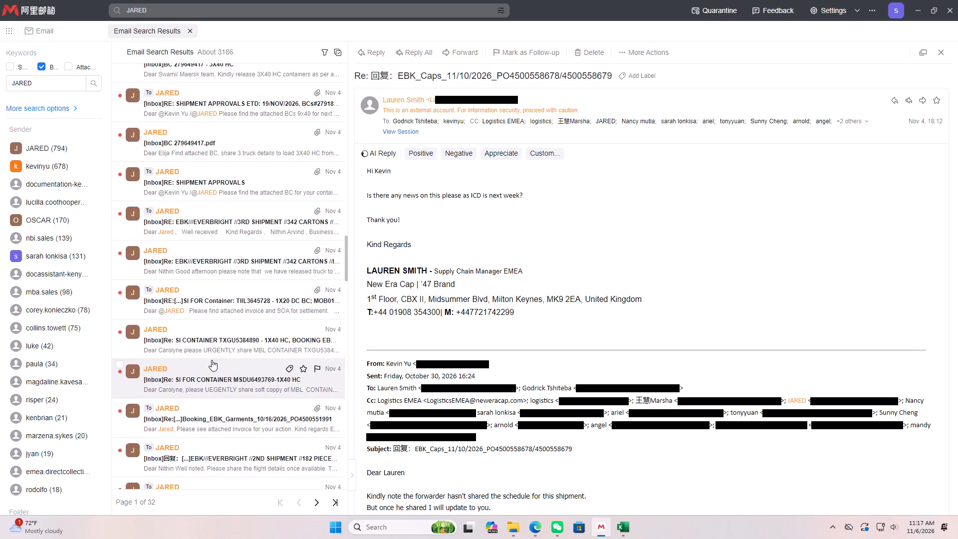
scroll(210, 382, down, 2)
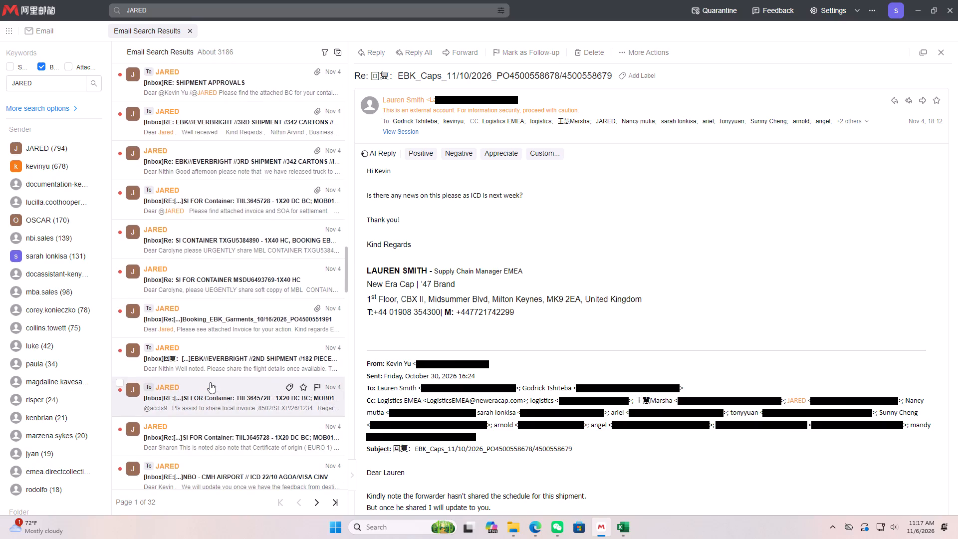
scroll(210, 382, down, 3)
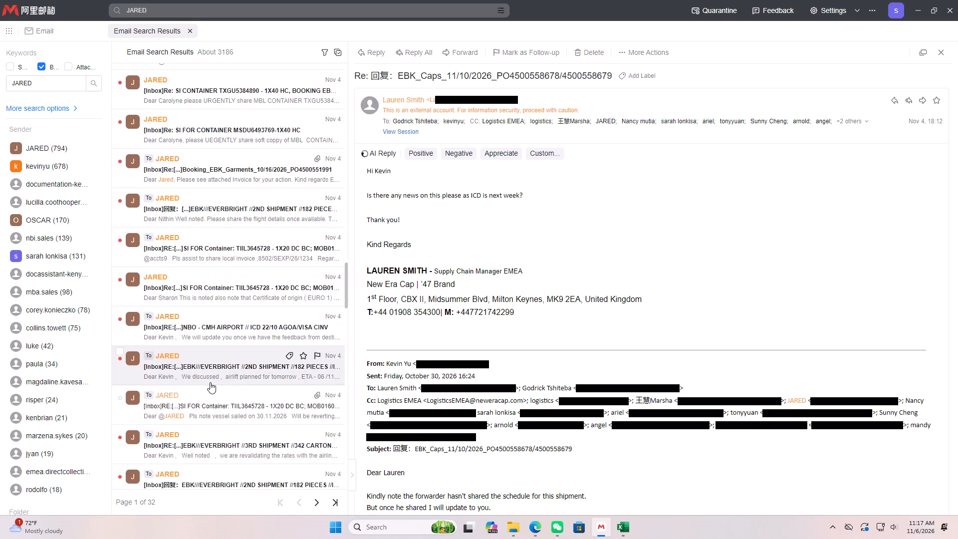
scroll(210, 382, down, 2)
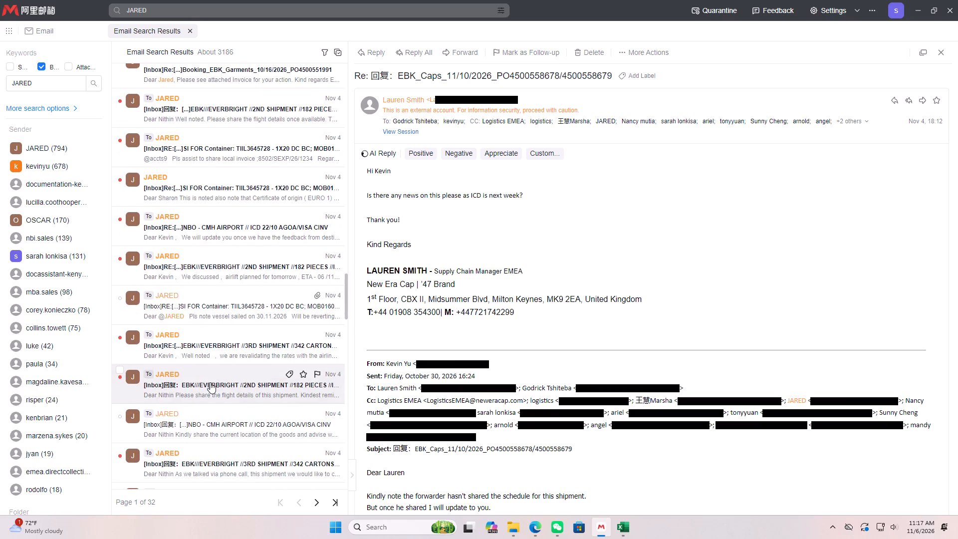
scroll(228, 331, down, 2)
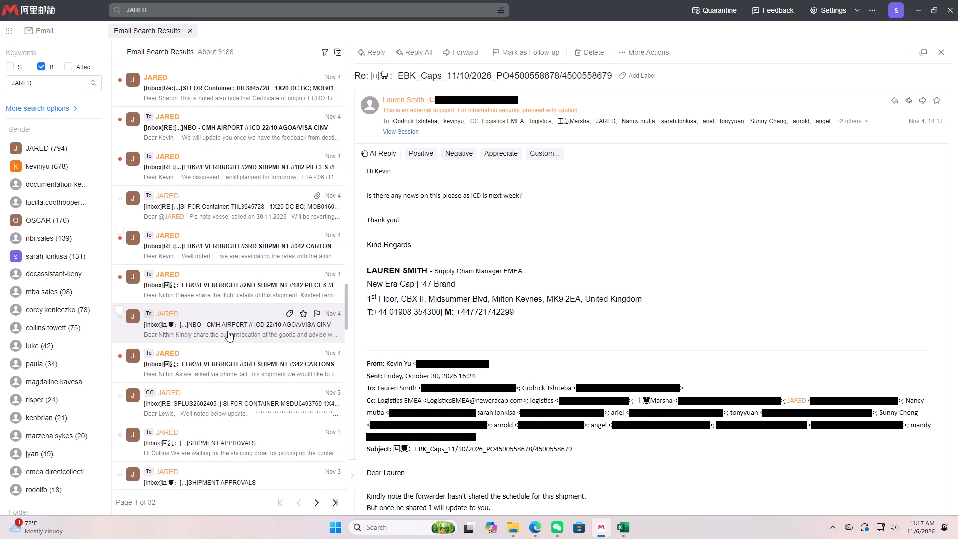
scroll(228, 331, down, 2)
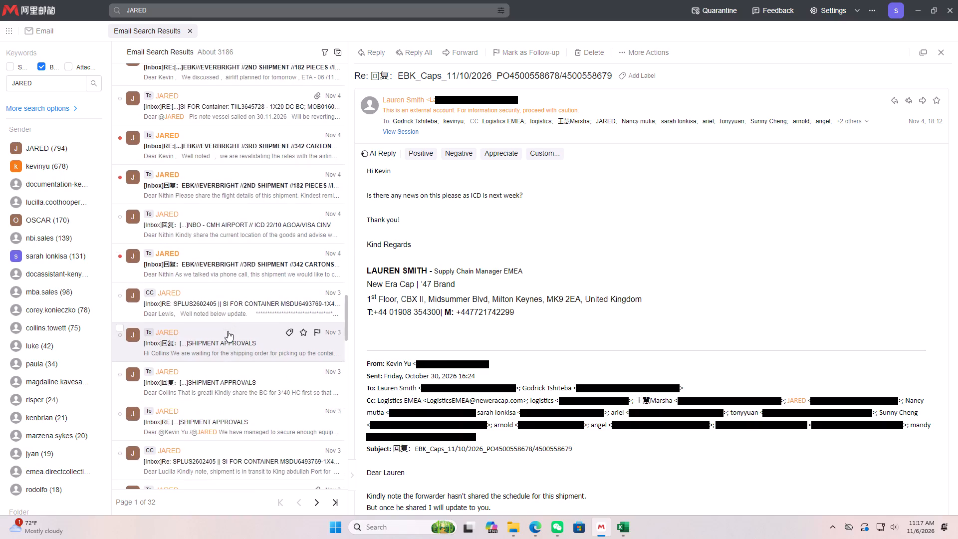
scroll(228, 331, down, 2)
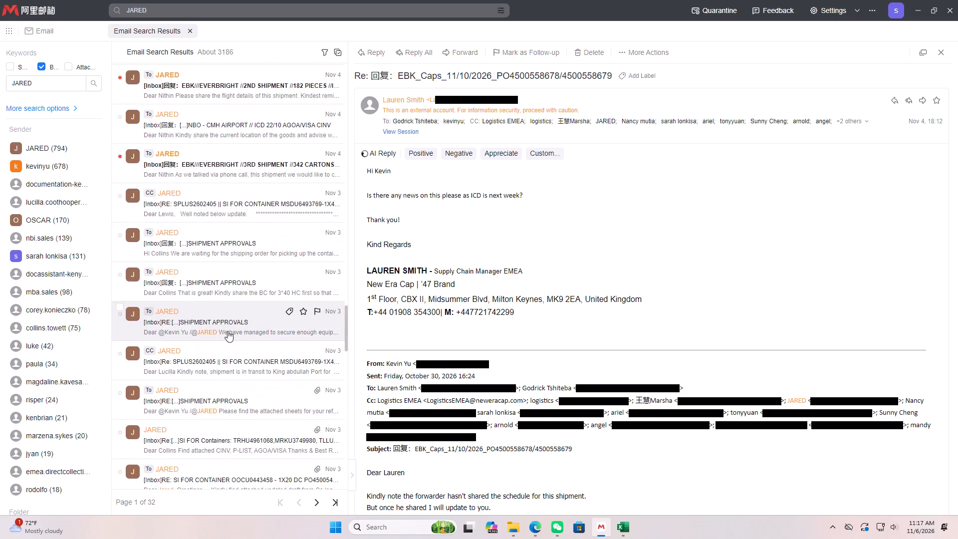
Look through the Nov 3 emails in the JARED search results and read the Nov 2 reply about container OOCU0443458.
scroll(228, 331, down, 2)
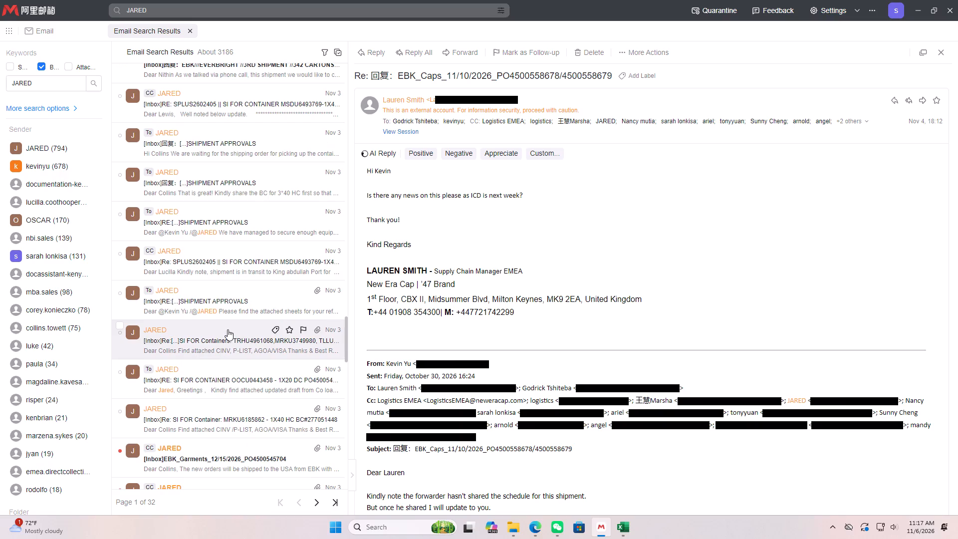
scroll(229, 322, down, 3)
scroll(204, 361, down, 1)
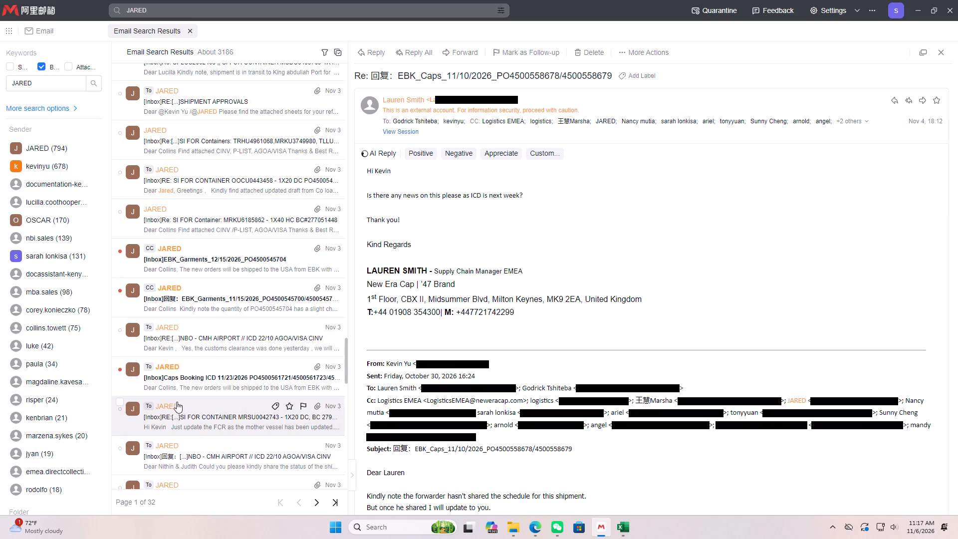
scroll(178, 401, down, 2)
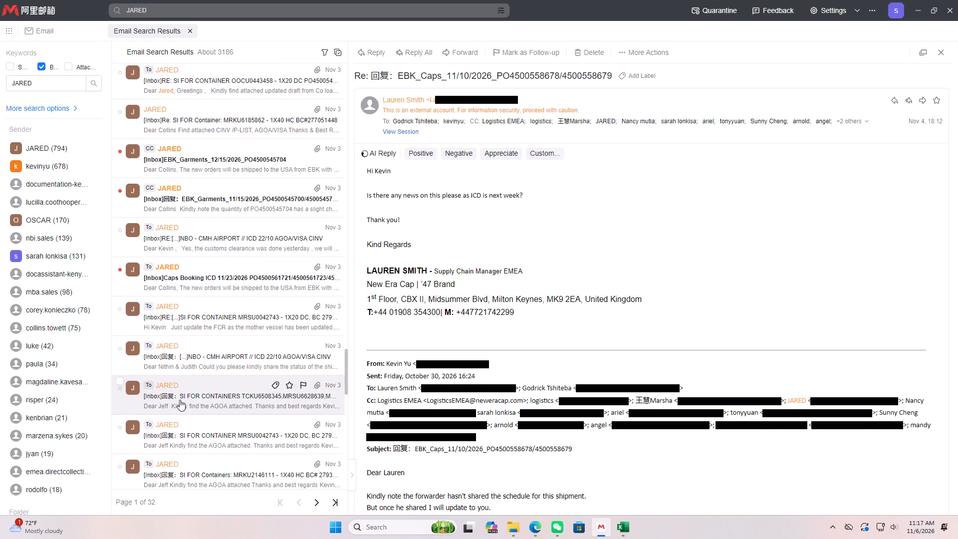
scroll(186, 395, down, 3)
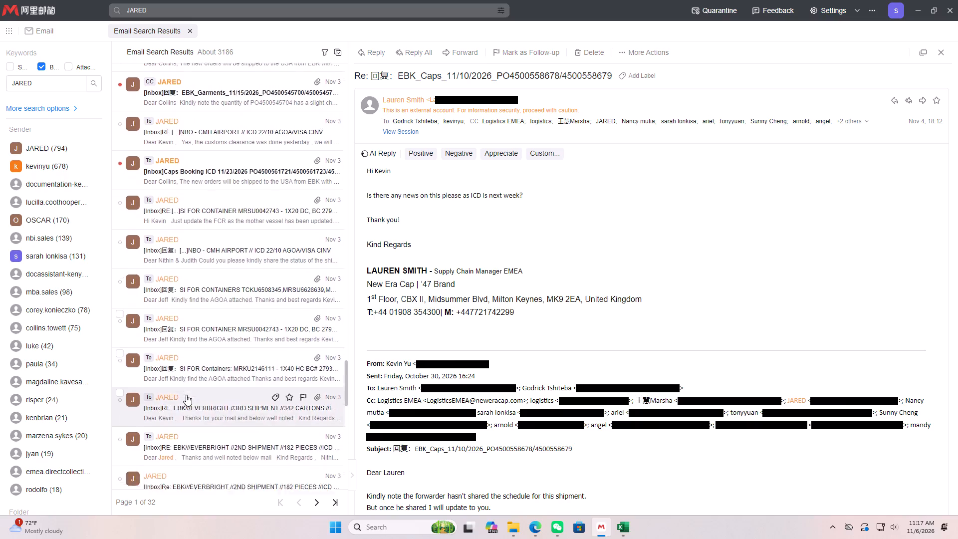
scroll(186, 395, down, 3)
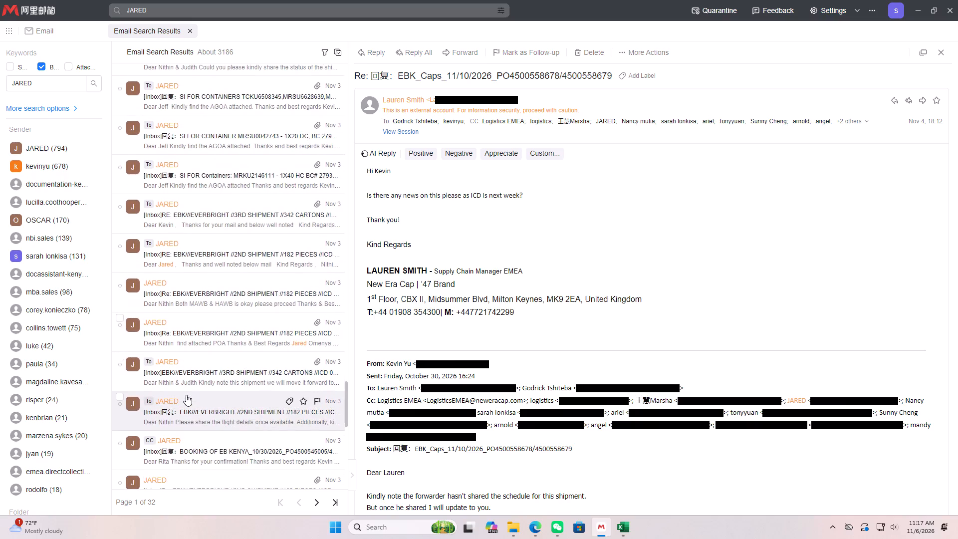
scroll(186, 395, down, 2)
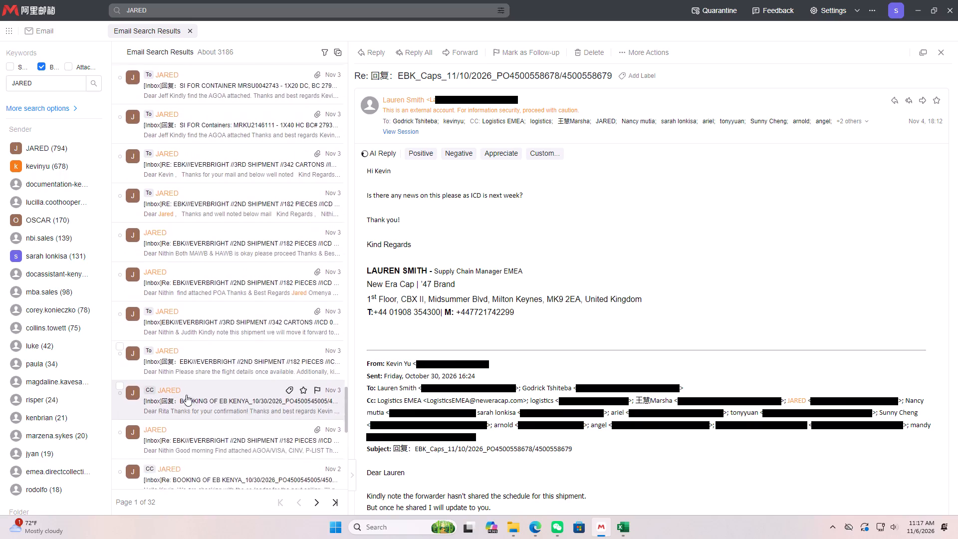
scroll(190, 391, down, 3)
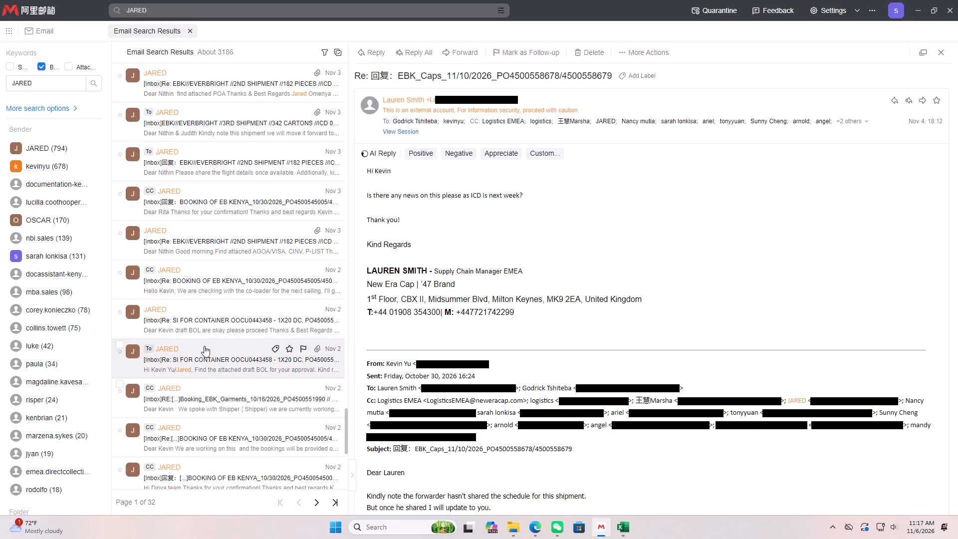
click(219, 319)
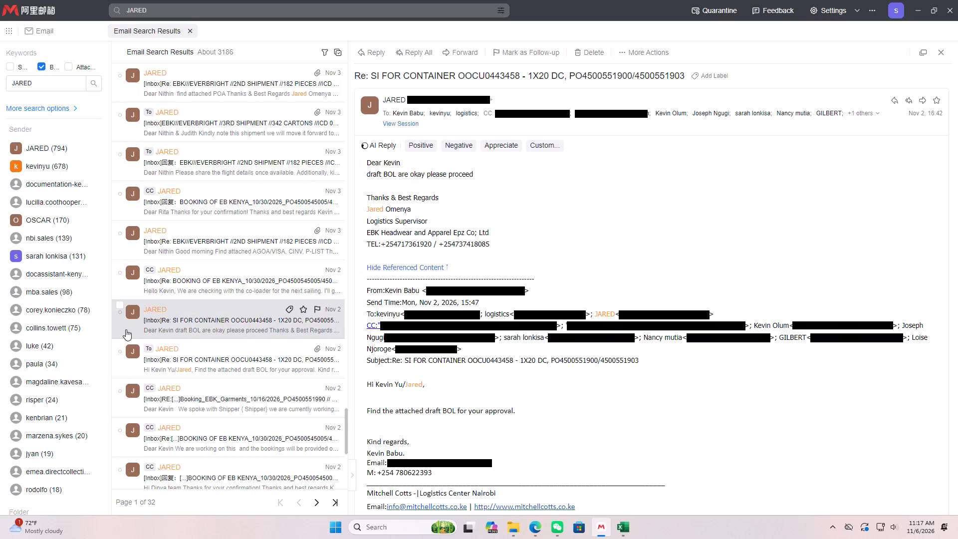
Look through the remaining Nov 2 emails on this results page, checking EBK_Garments_10/16/2026, the LCL sailing schedule, container MRKU3749980 and BOOKING OF EB KENYA.
scroll(129, 327, down, 2)
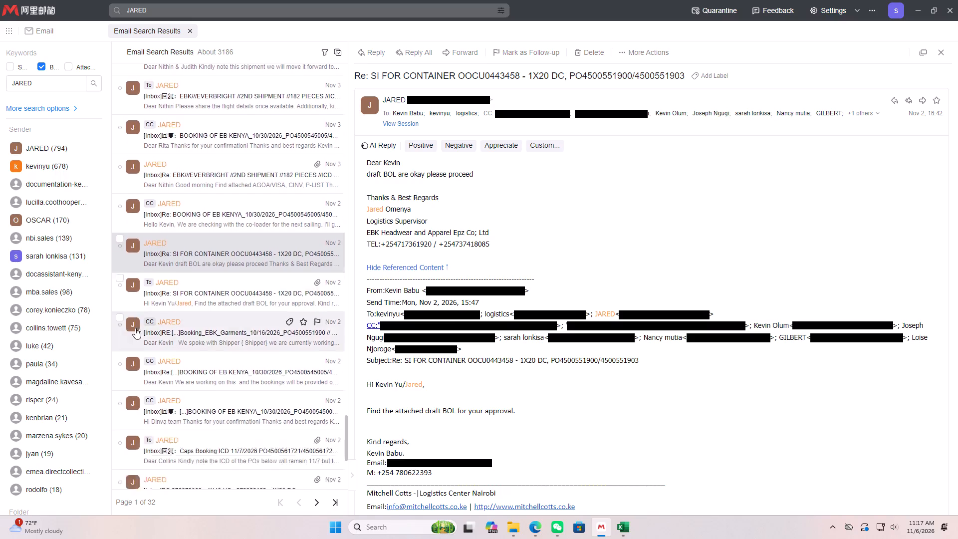
scroll(135, 328, down, 3)
scroll(257, 315, down, 1)
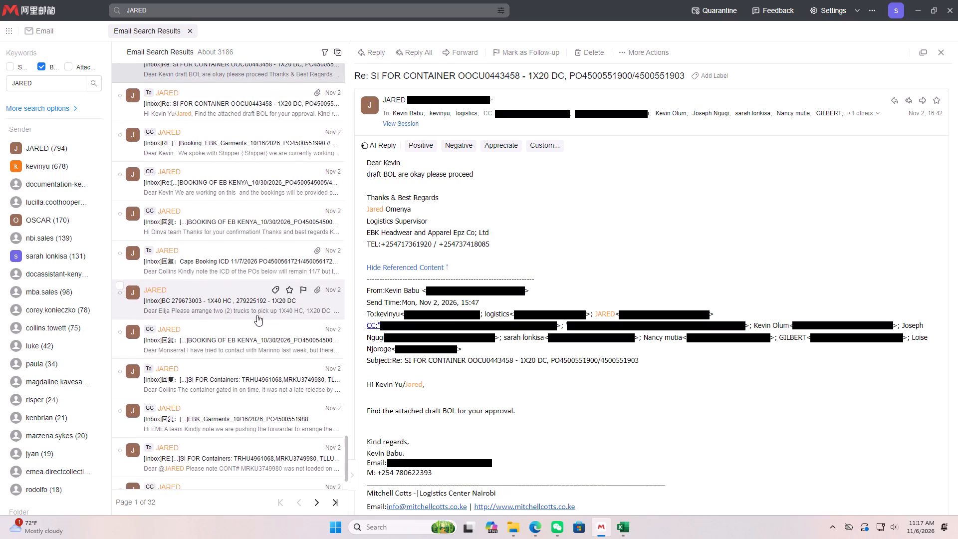
scroll(257, 315, down, 6)
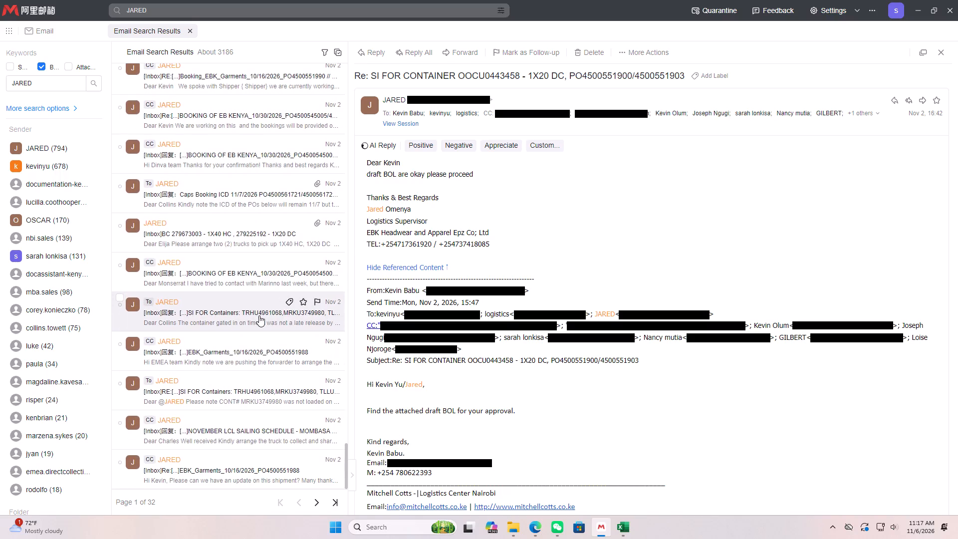
click(183, 459)
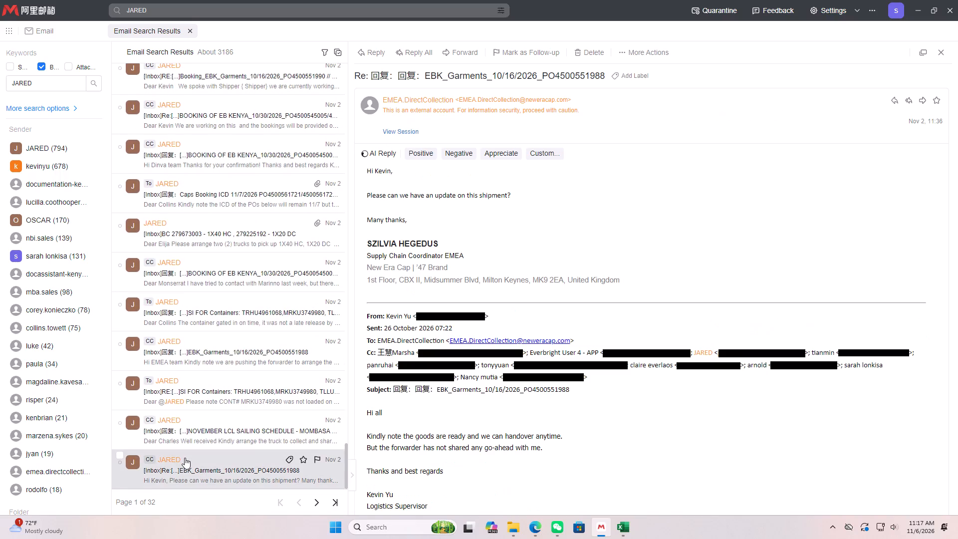
click(204, 435)
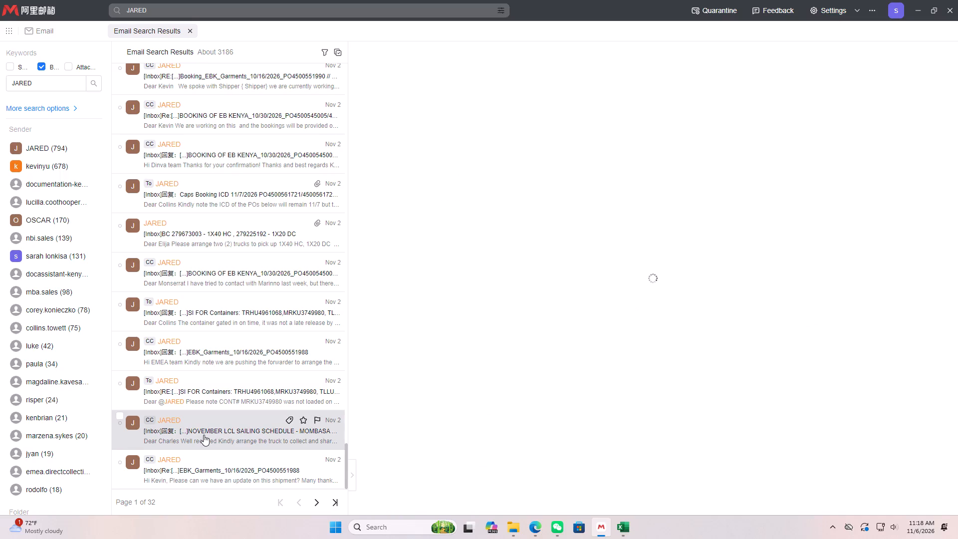
click(217, 400)
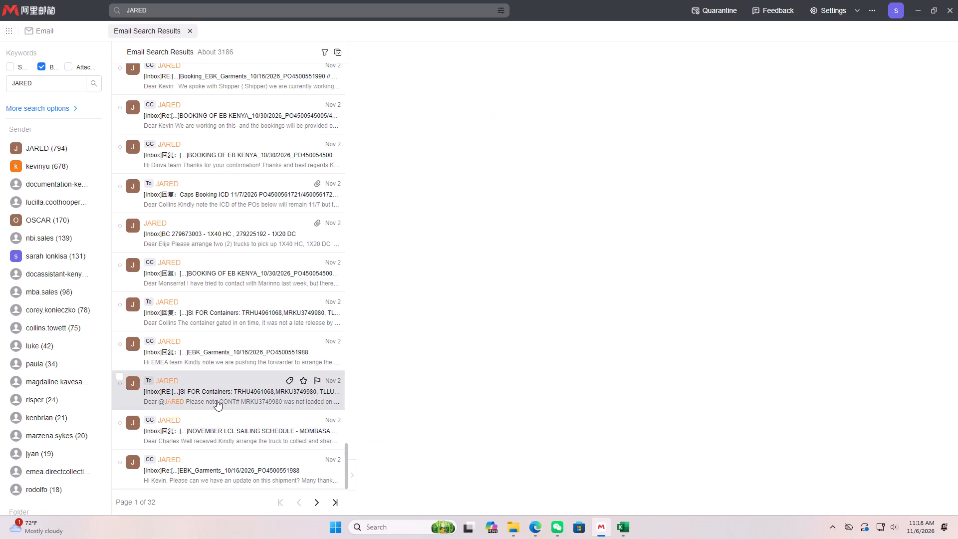
click(207, 356)
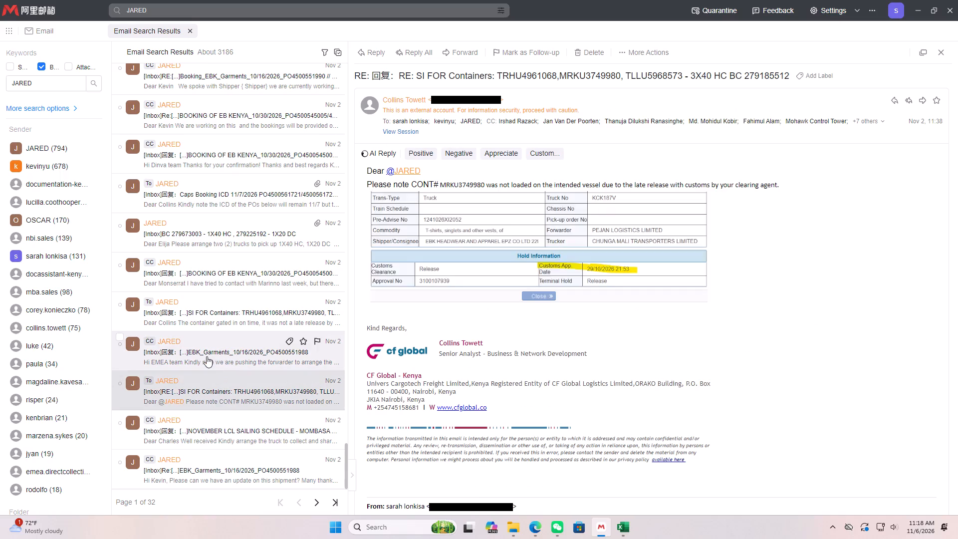
click(219, 292)
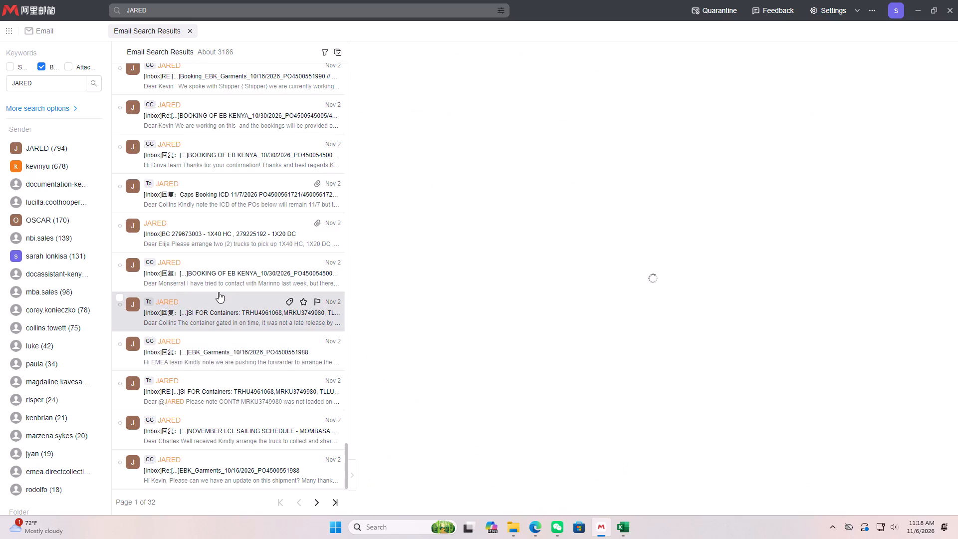
click(203, 273)
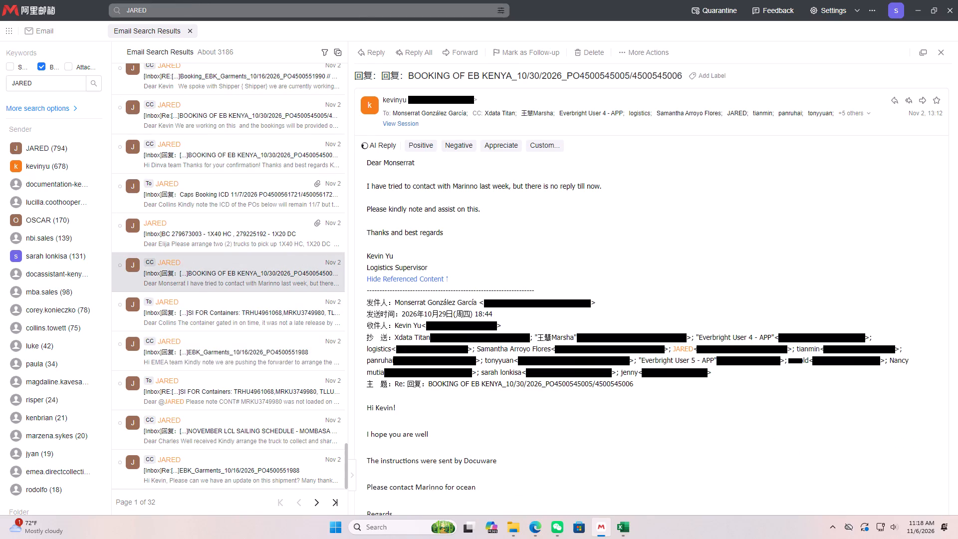
Clear JARED from the mailbox search.
drag(169, 8, 94, 13)
key(Delete)
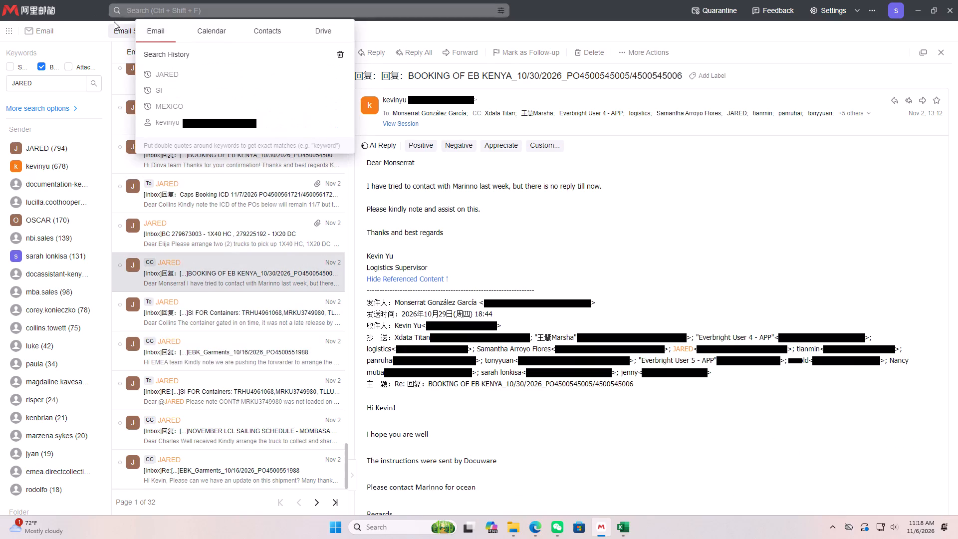
click(556, 530)
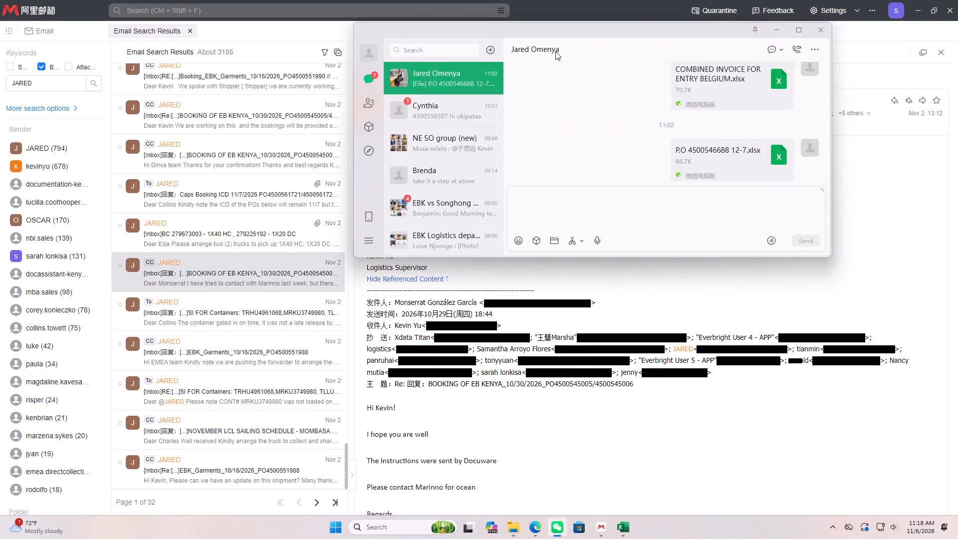
scroll(666, 105, up, 6)
scroll(666, 105, up, 15)
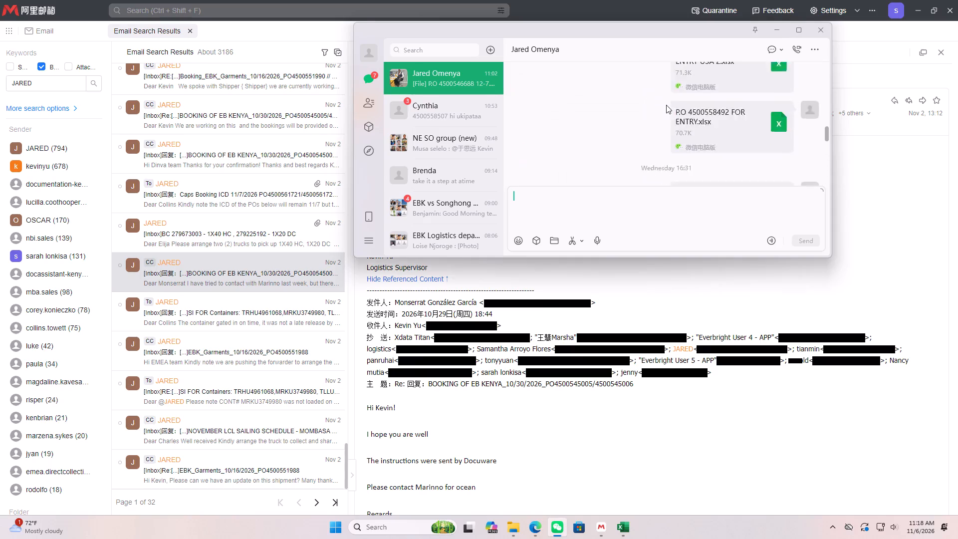
scroll(666, 105, up, 6)
scroll(666, 105, down, 2)
click(697, 104)
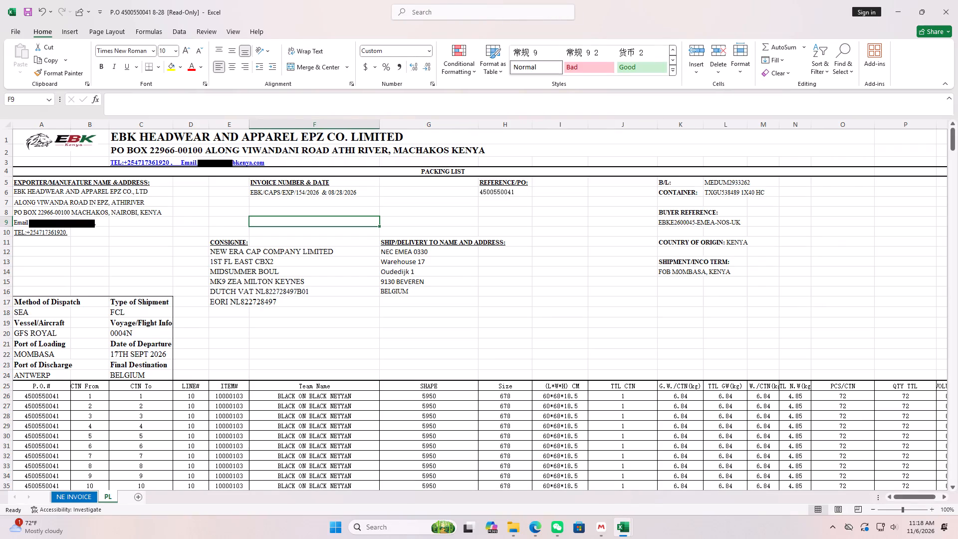
Copy only the container number TXGU538489 from the packing list's CONTAINER entry, without the 1X40 HC text.
click(738, 180)
click(731, 192)
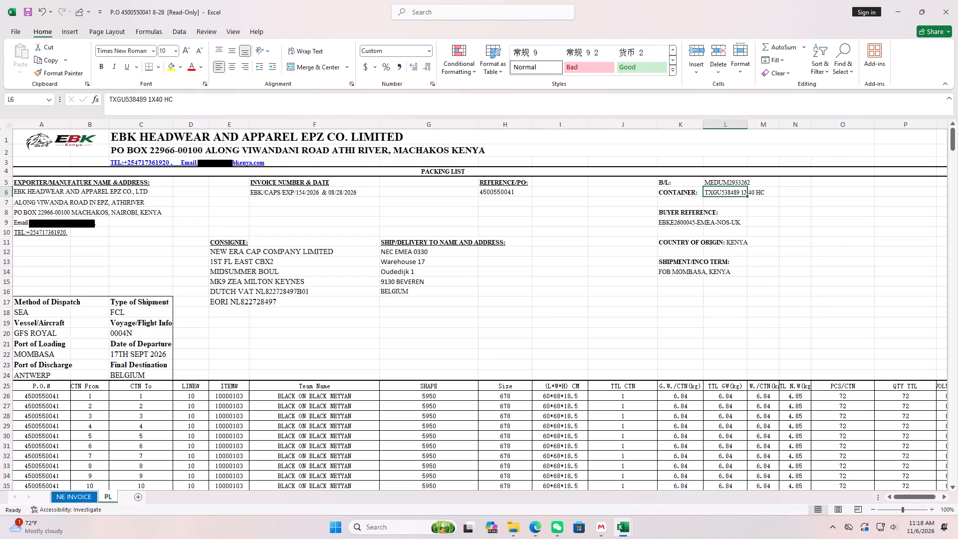
key(ctrl+c)
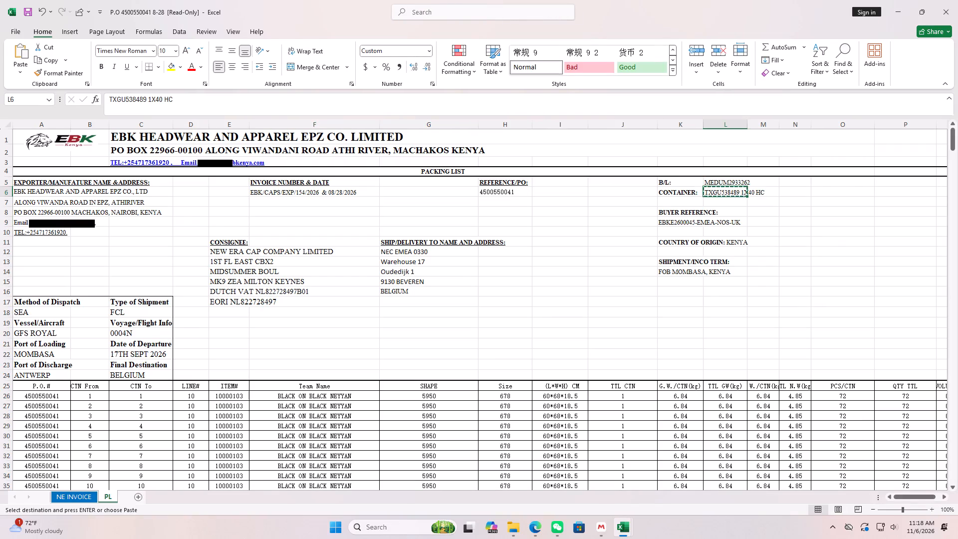
double_click(733, 191)
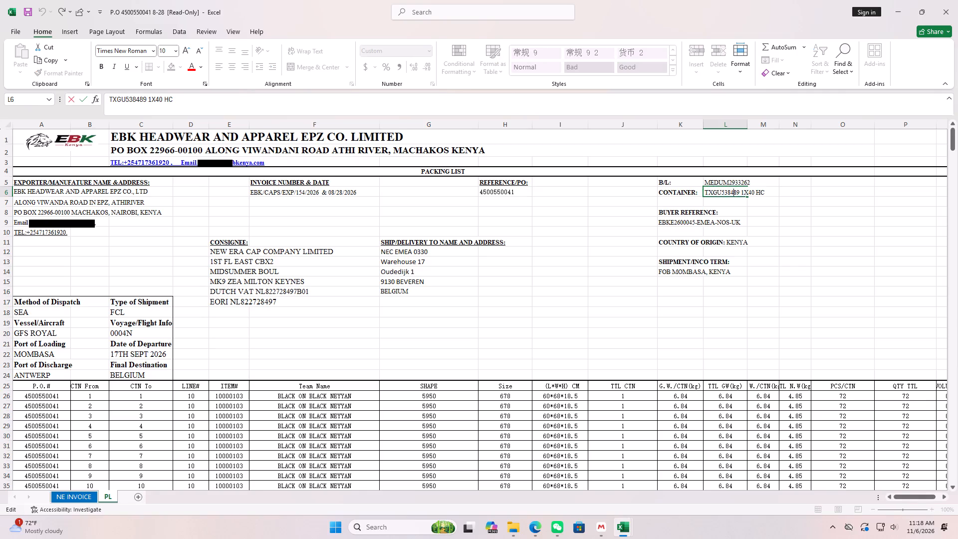
drag(706, 194, 739, 193)
key(ctrl+c)
Switch to Alimail, search for TXGU538489 and open the email carrying the attachment SI - TXGU5384890 - 1X40 HC -510 CARTONS.xls.
click(596, 524)
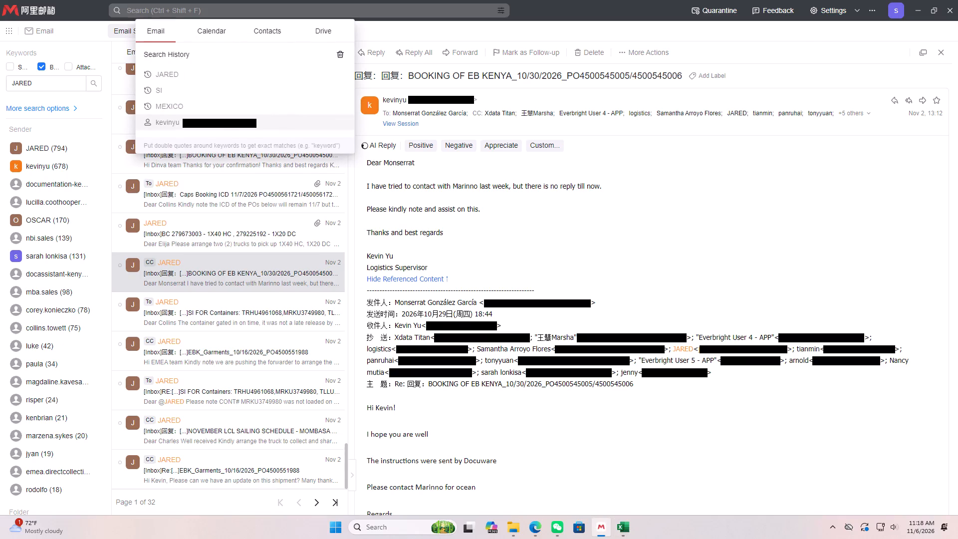
key(ctrl+v)
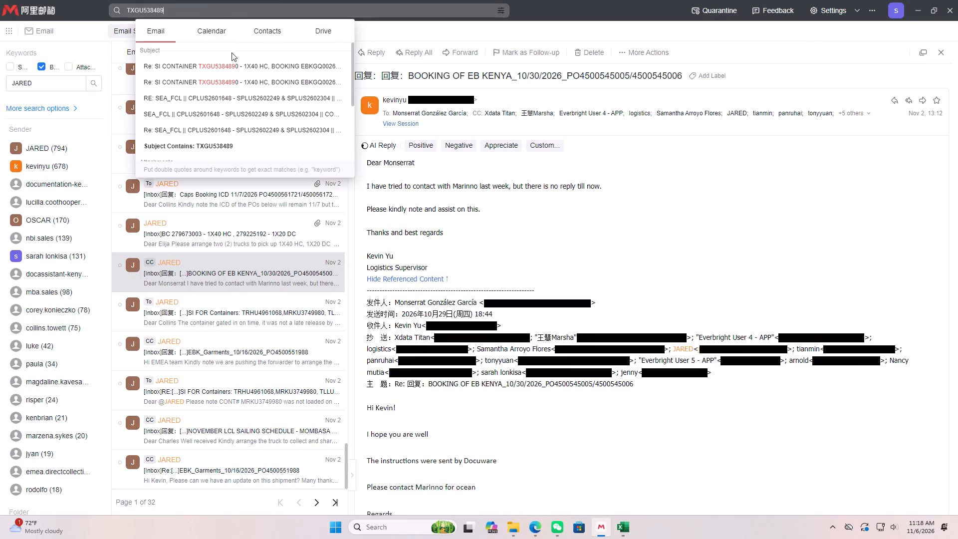
scroll(237, 84, down, 6)
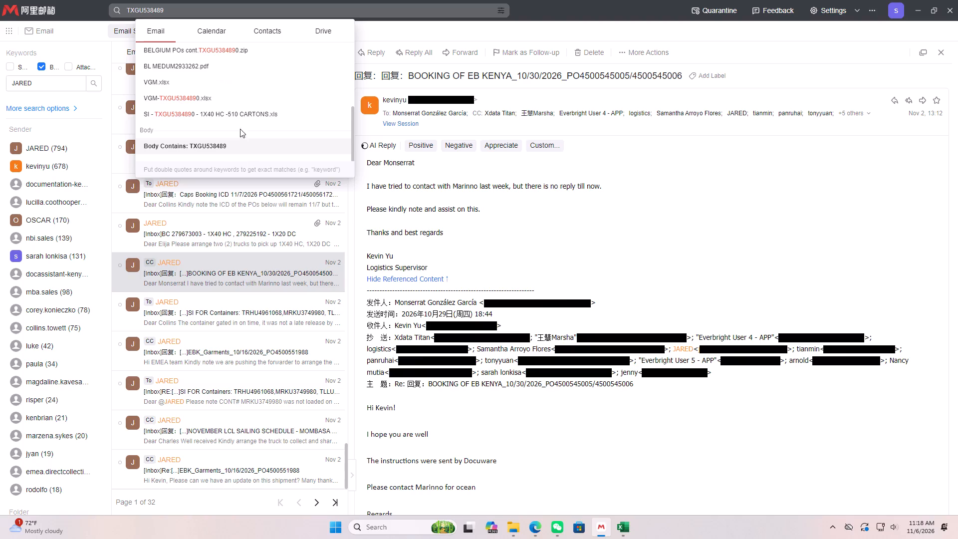
click(250, 115)
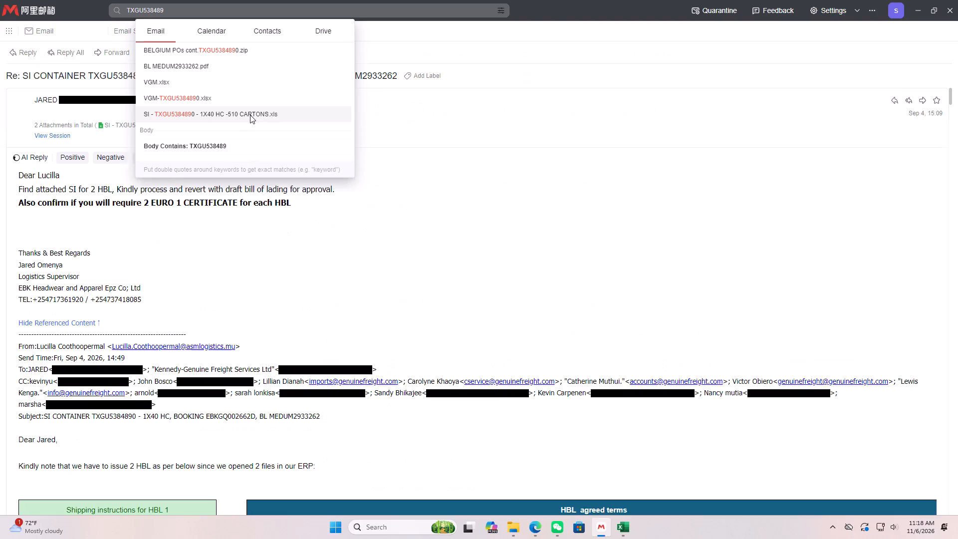
click(273, 121)
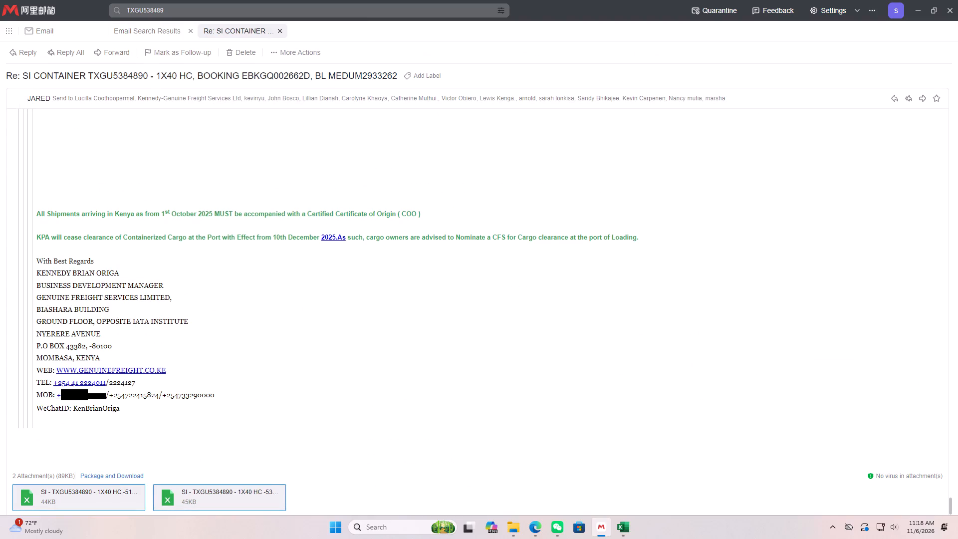
Open the 510-carton shipping instruction attached to the TXGU5384890 email in Excel.
click(99, 503)
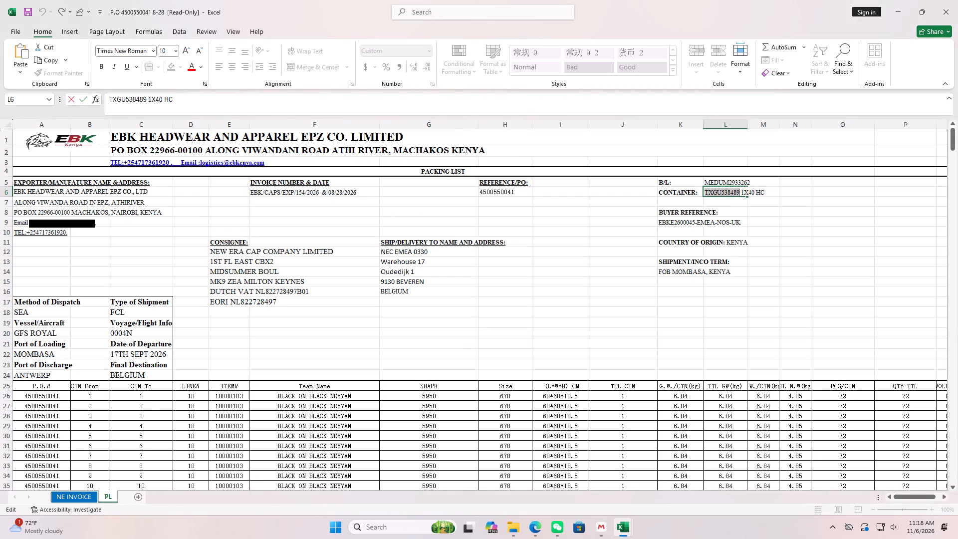
click(582, 325)
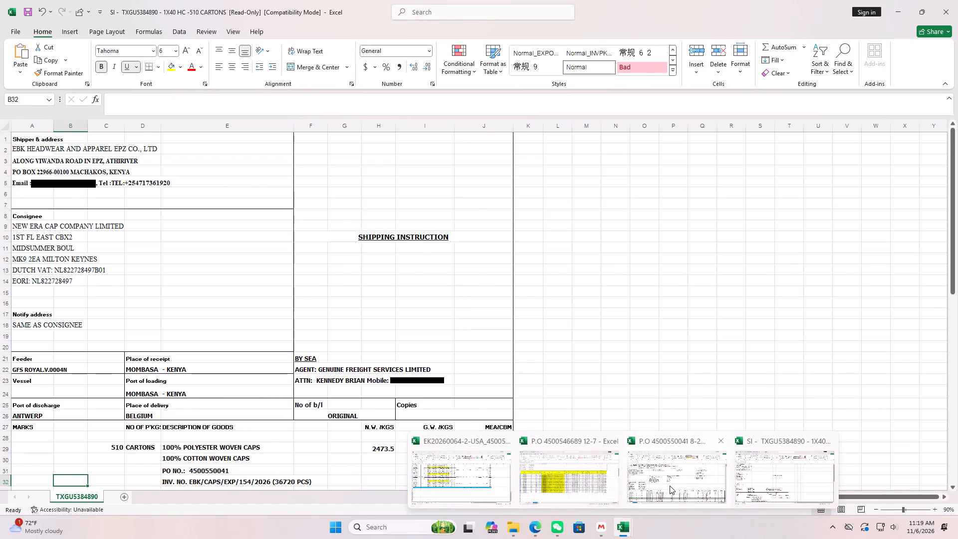
click(679, 481)
click(957, 0)
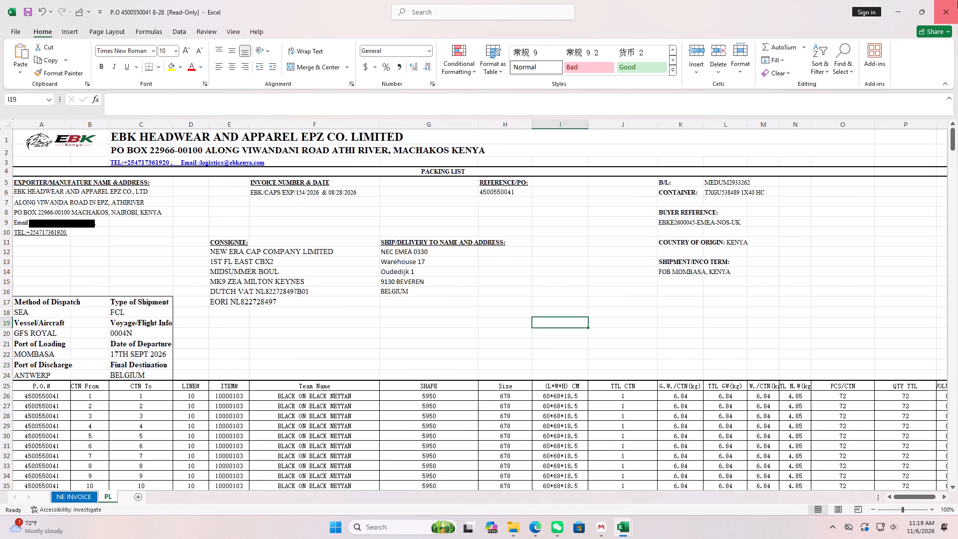
click(485, 277)
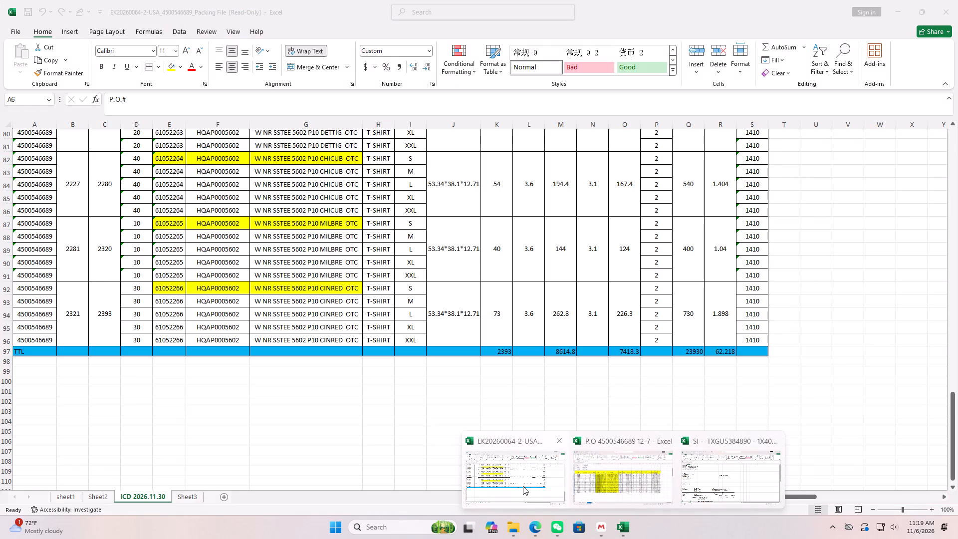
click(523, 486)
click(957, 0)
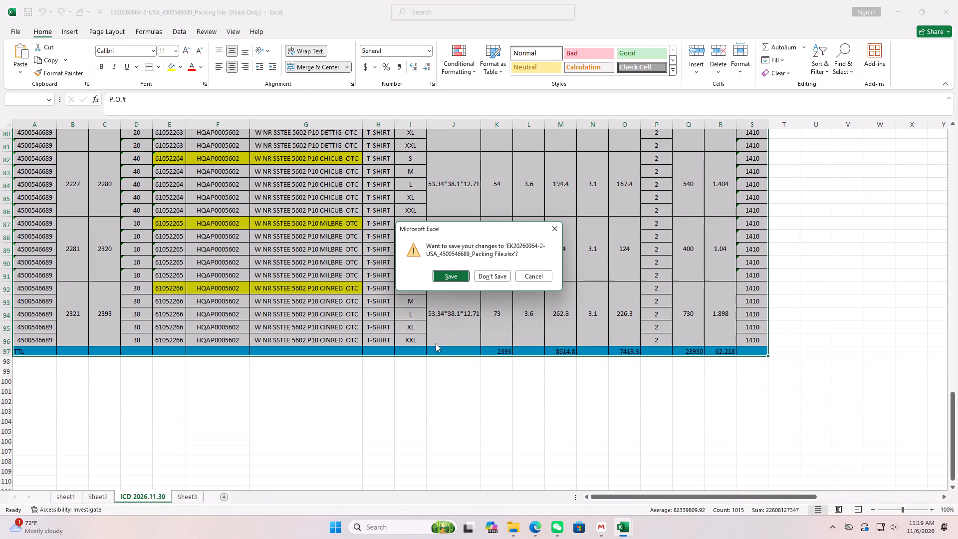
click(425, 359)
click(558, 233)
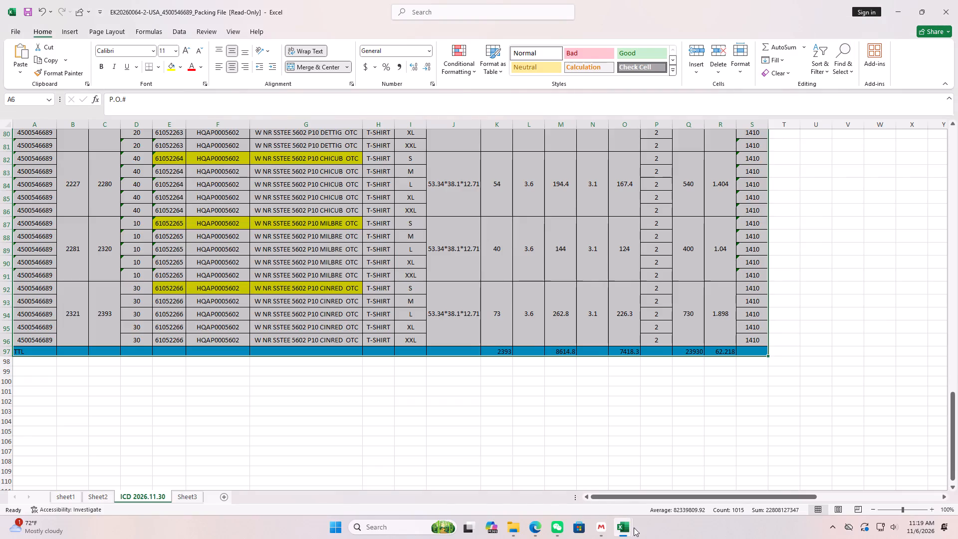
Switch to the TXGU5384890 shipping instruction workbook and replace the consignee name in A9 with NEC EMEA 0330.
click(700, 474)
scroll(88, 175, up, 2)
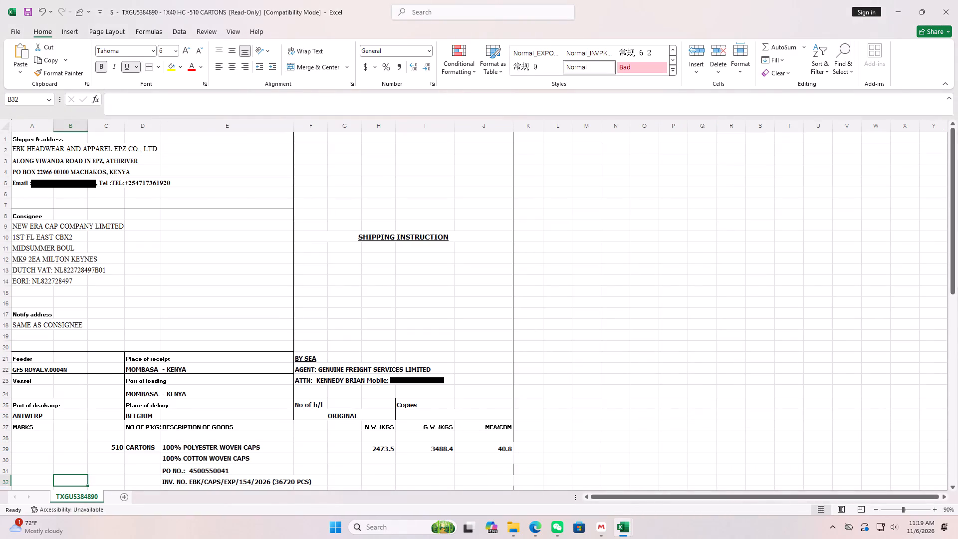
scroll(88, 175, up, 3)
click(29, 228)
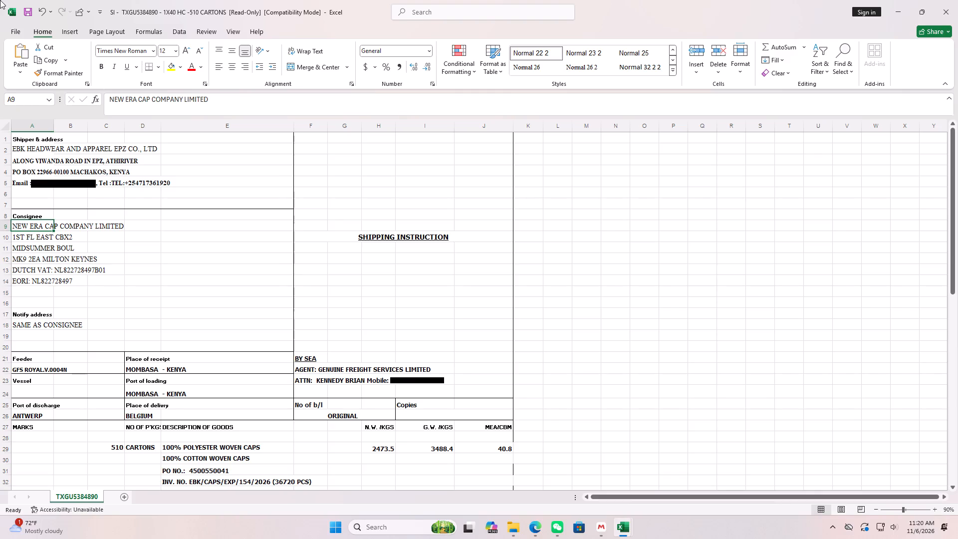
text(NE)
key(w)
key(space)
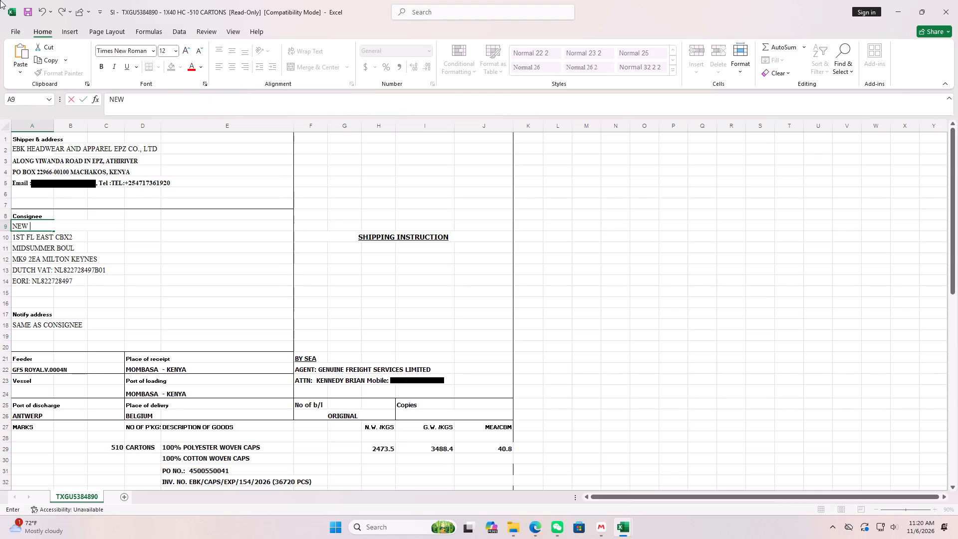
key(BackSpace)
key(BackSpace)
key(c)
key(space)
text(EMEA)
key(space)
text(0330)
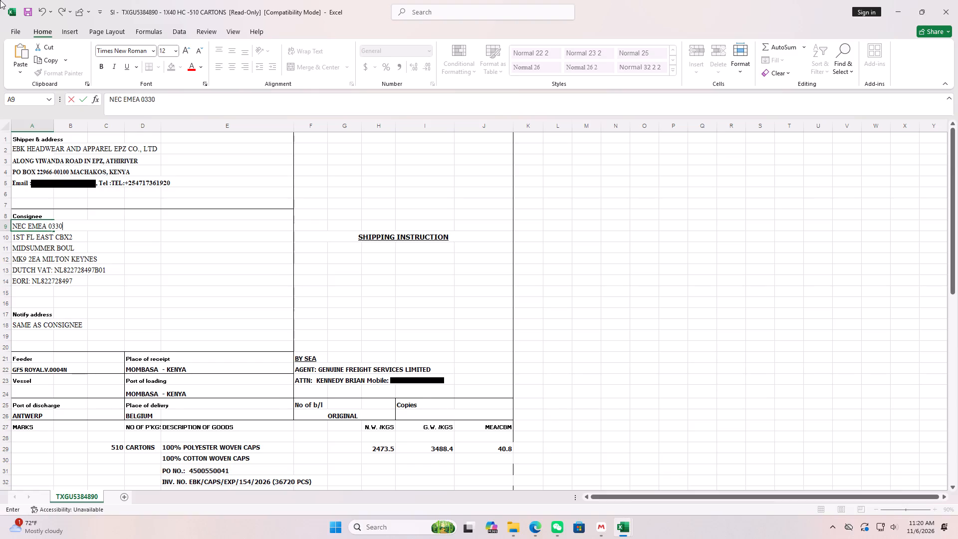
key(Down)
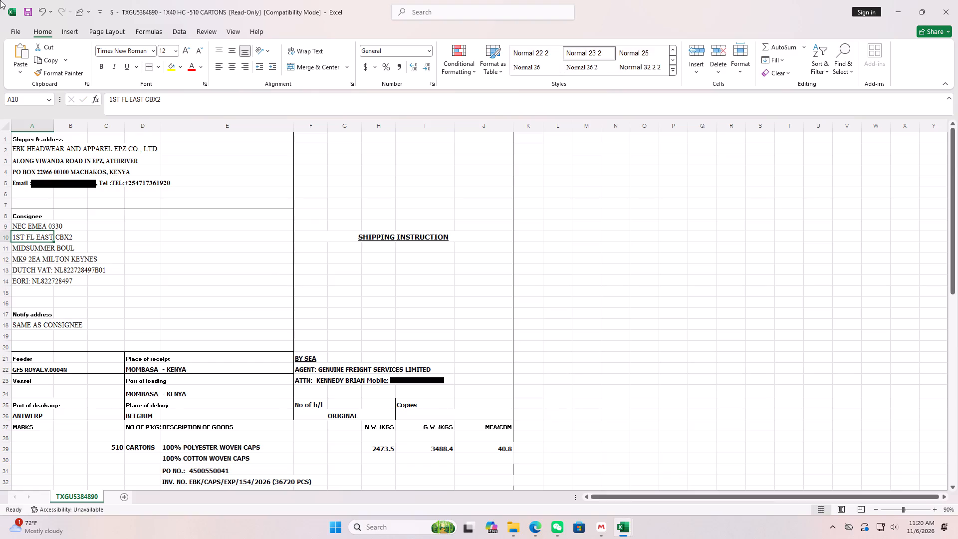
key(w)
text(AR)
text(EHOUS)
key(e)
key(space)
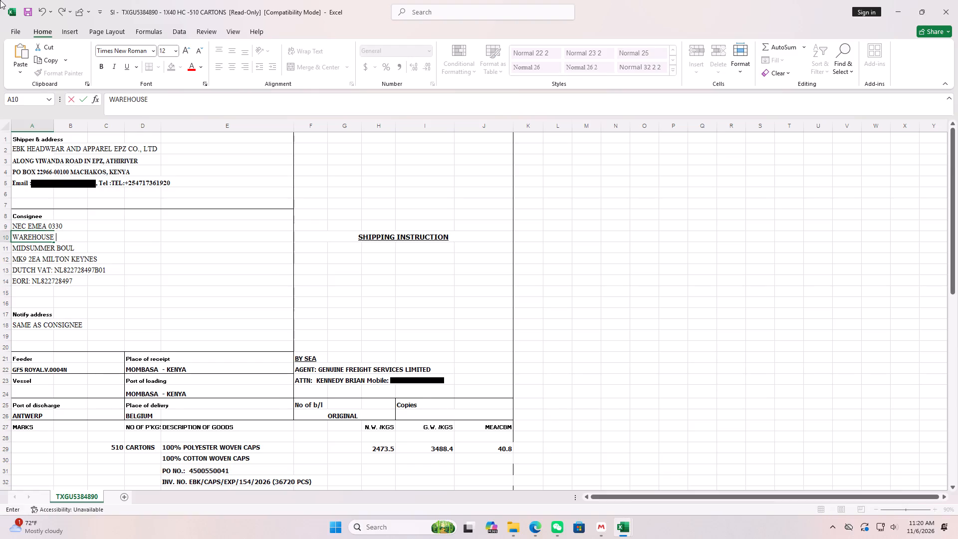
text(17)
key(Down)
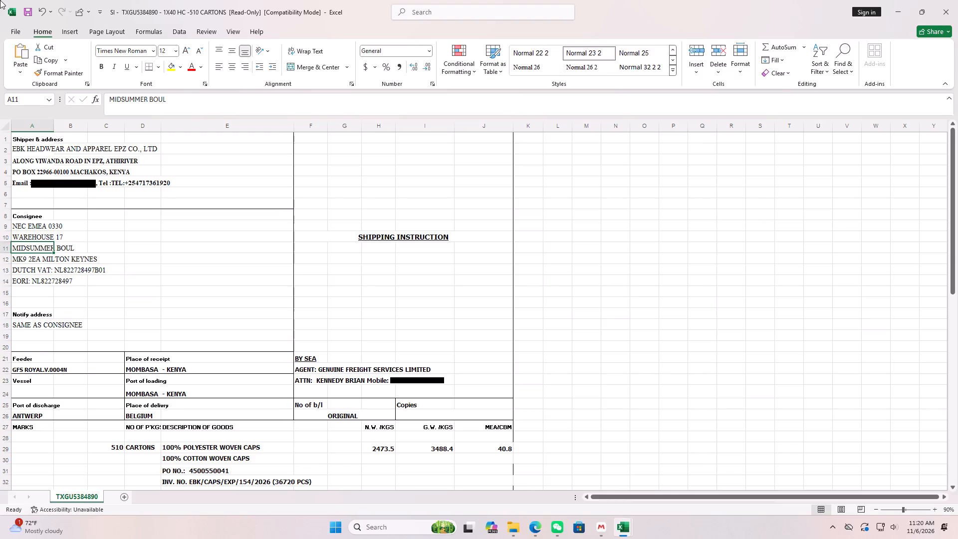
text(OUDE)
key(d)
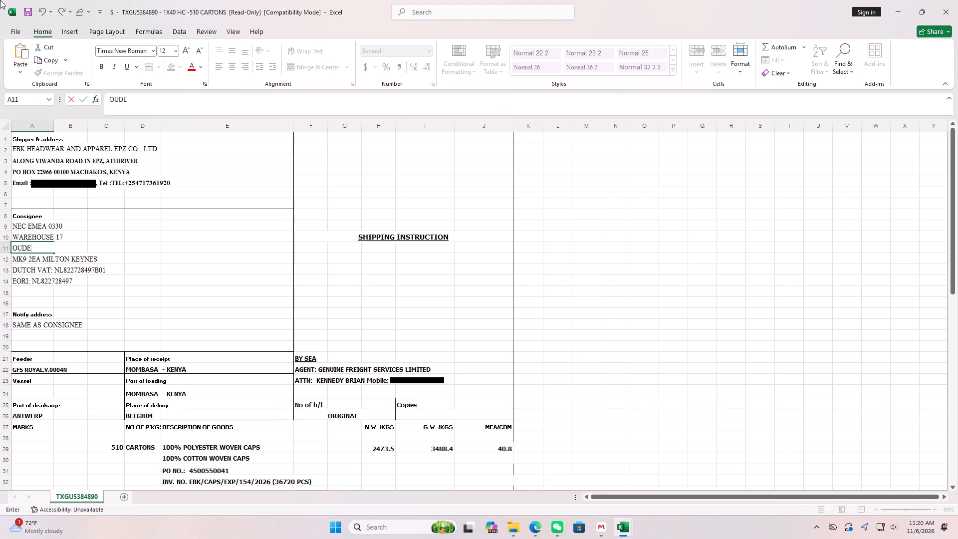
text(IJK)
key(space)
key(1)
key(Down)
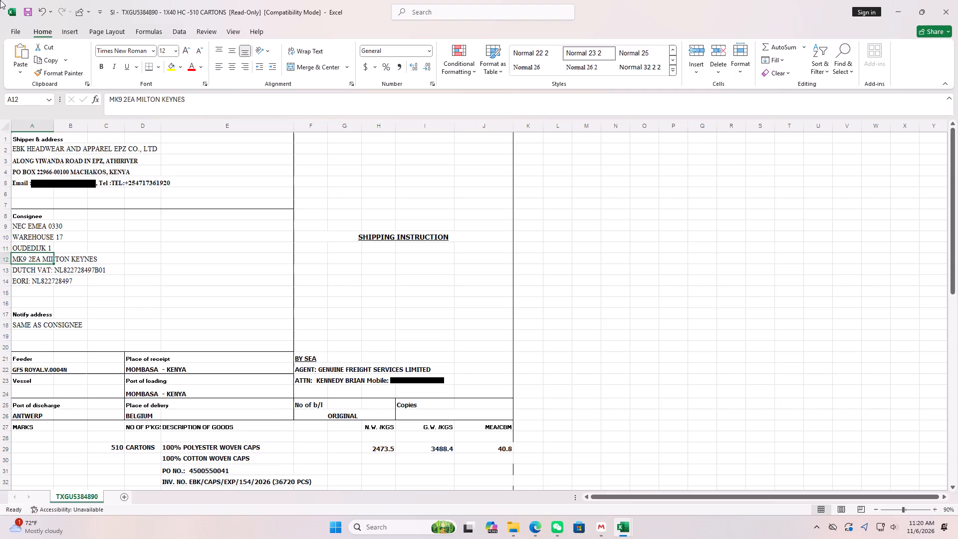
Replace the consignee's city line in A12 with 9130 BEVEREN and the Dutch VAT line in A13 with BELGIUM.
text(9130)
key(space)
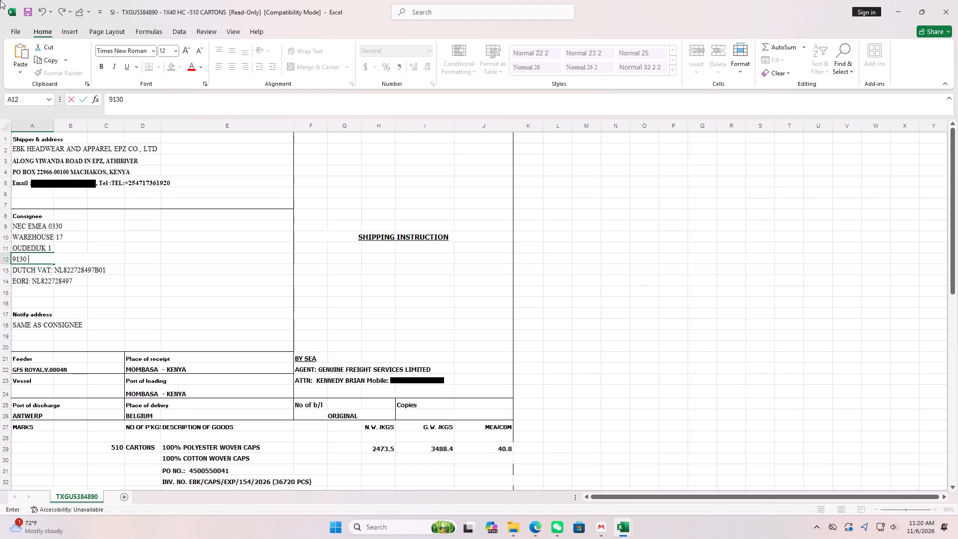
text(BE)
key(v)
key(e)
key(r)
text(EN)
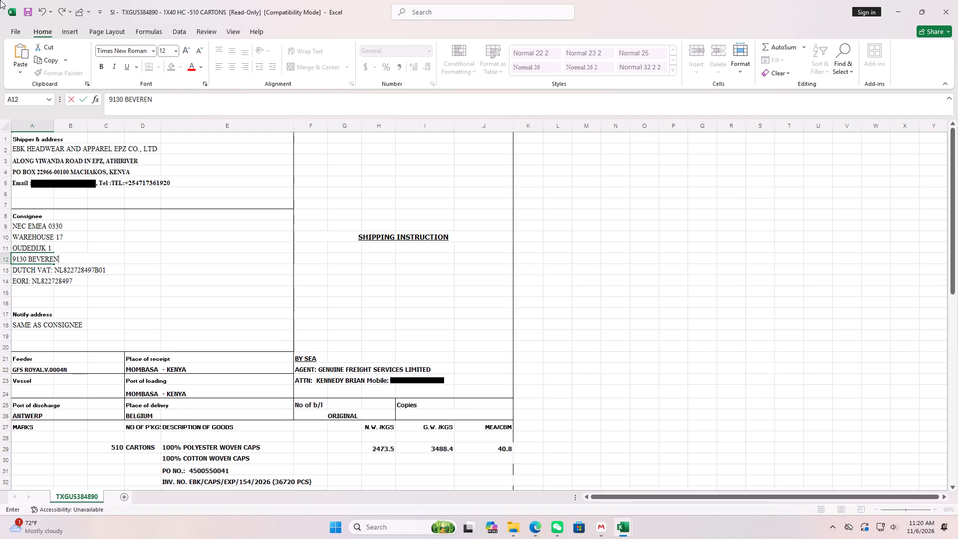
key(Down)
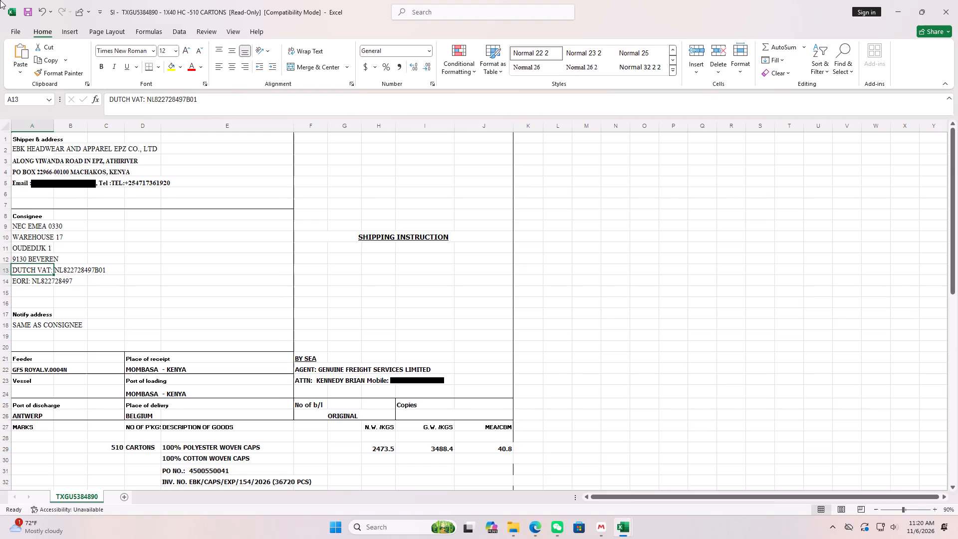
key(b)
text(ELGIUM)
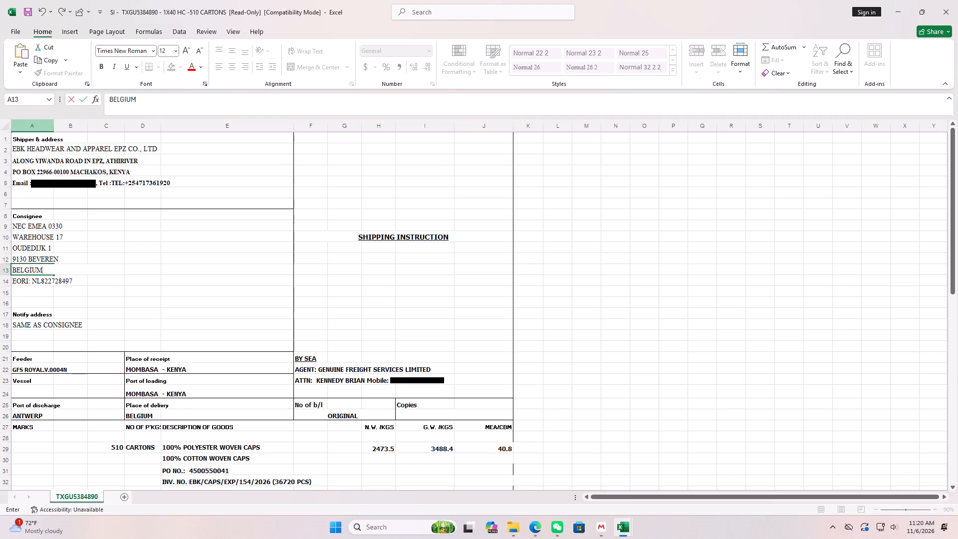
click(67, 283)
Delete the EORI line in A14 from the consignee block.
click(39, 280)
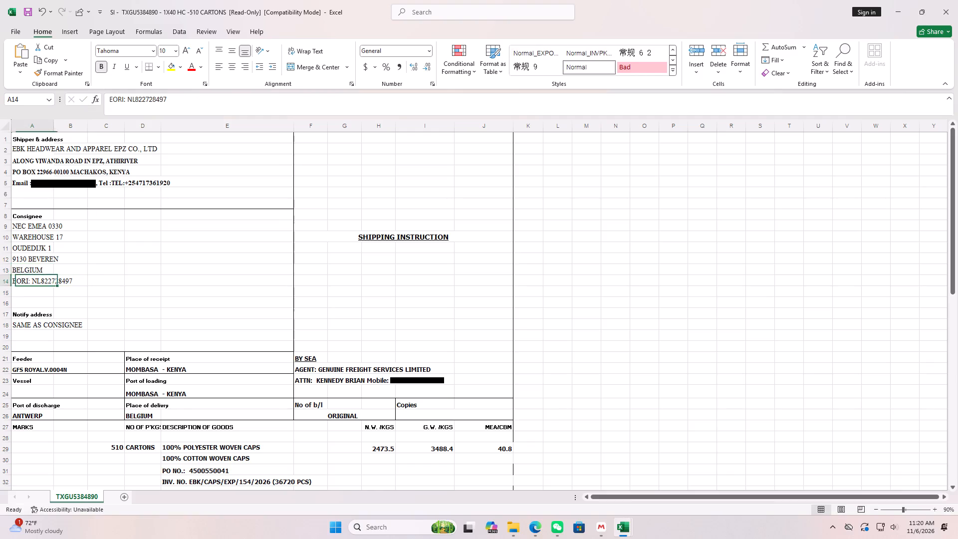
key(Delete)
click(166, 305)
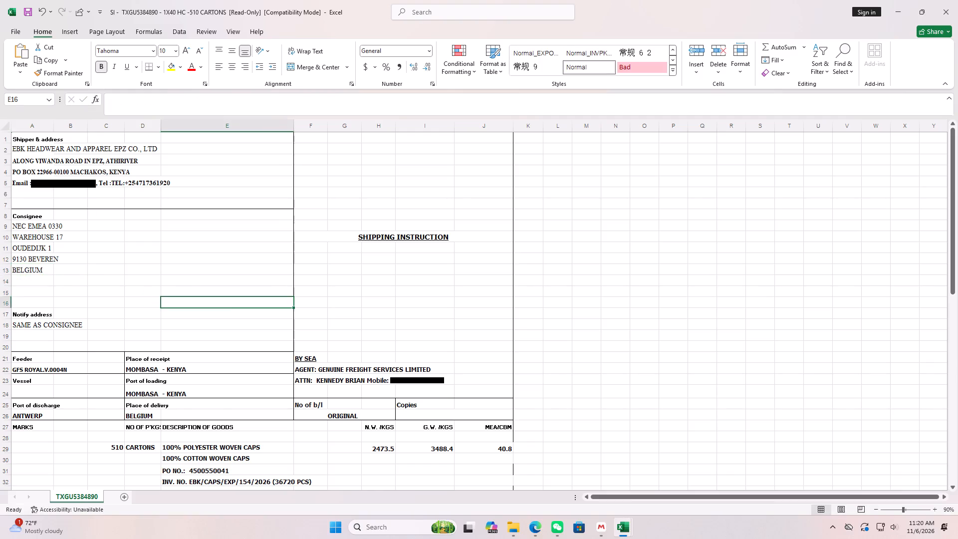
Go to the feeder vessel entry in A22 of the shipping instruction.
scroll(166, 305, down, 4)
click(45, 238)
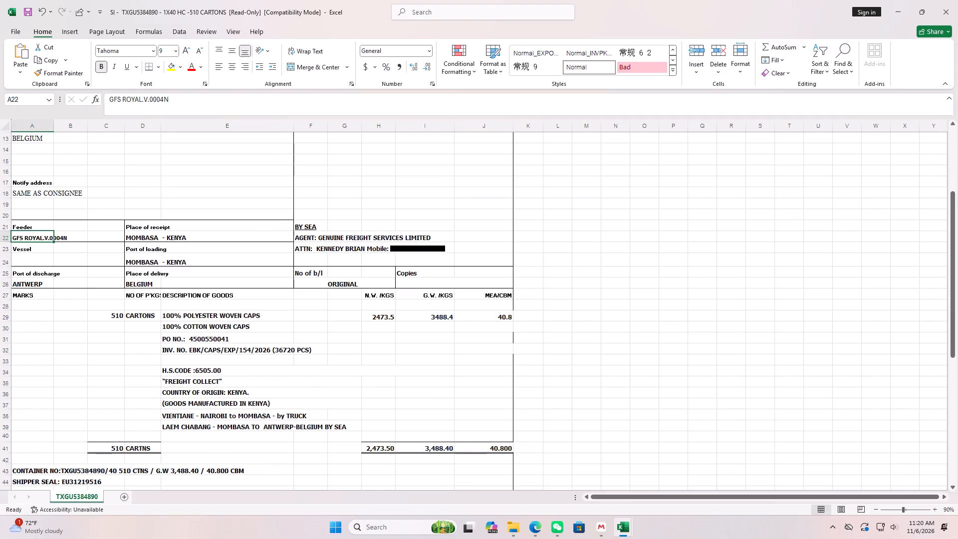
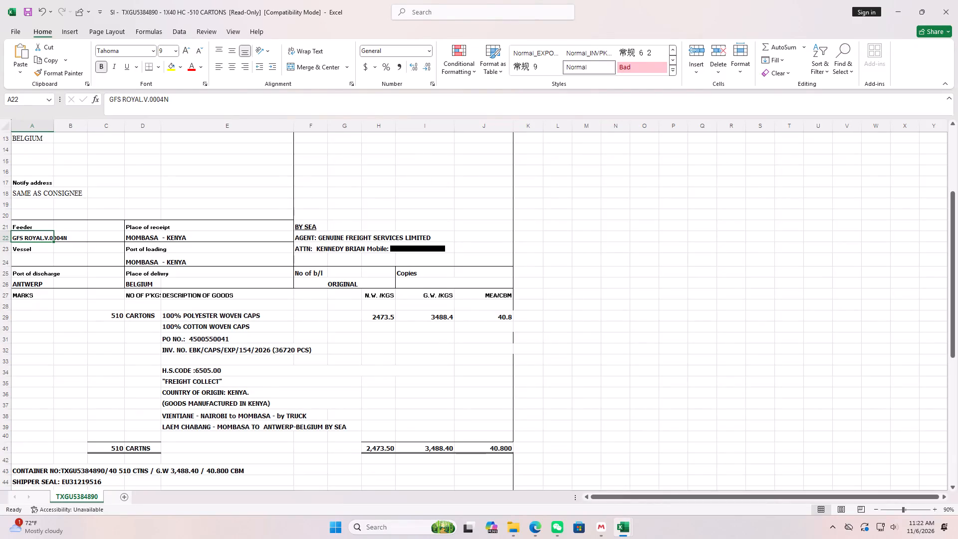
Switch to Edge and browse several Facebook reels, liking the Pinnacle Embassy radio station reel, before returning to the shipping instruction workbook.
click(532, 532)
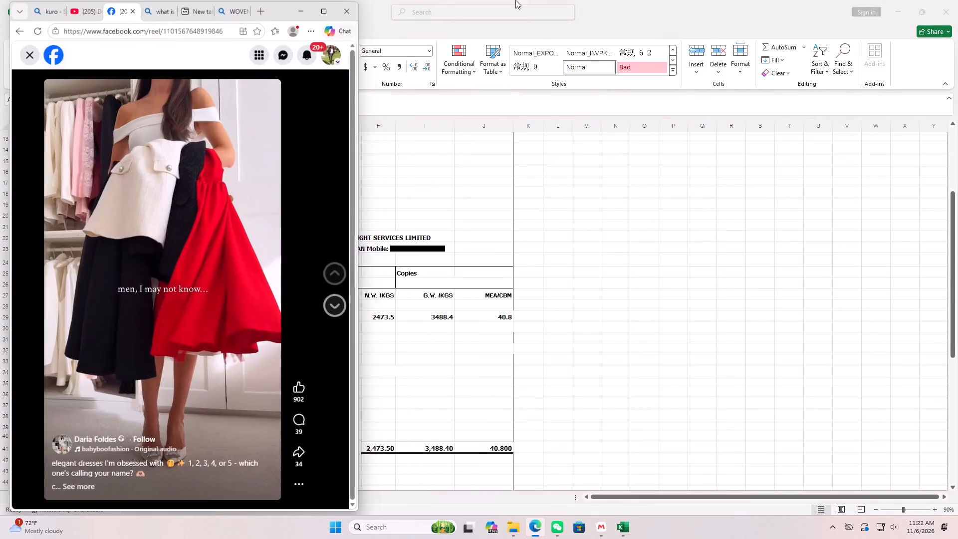
click(156, 170)
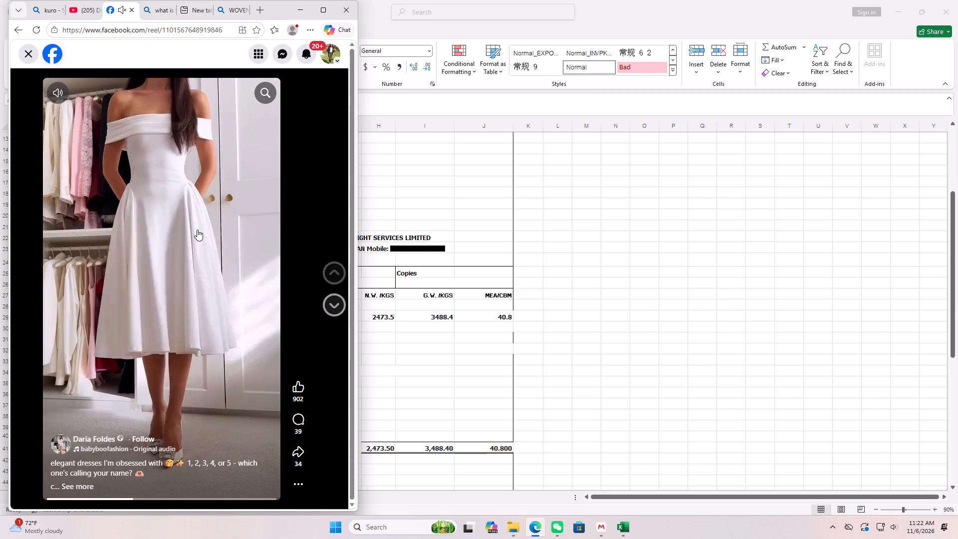
scroll(197, 230, down, 6)
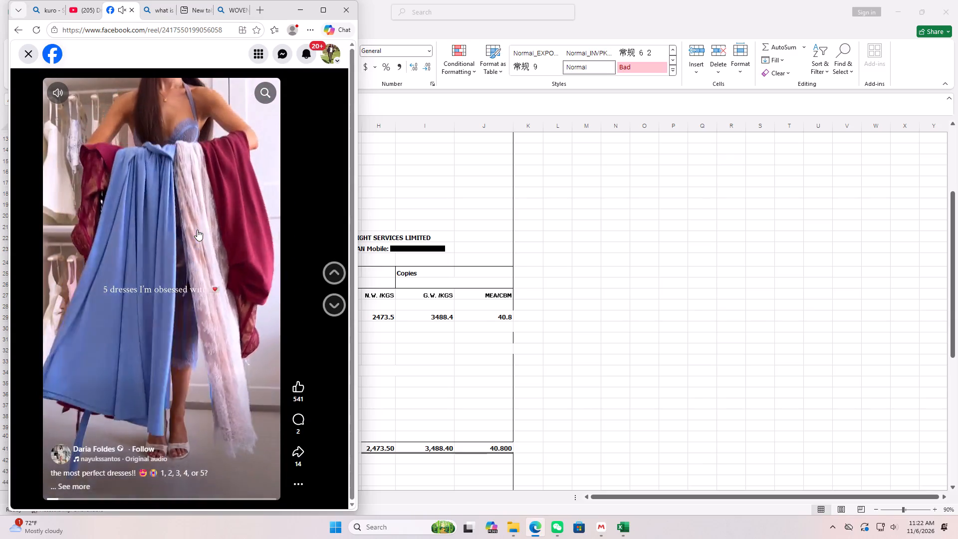
scroll(197, 230, down, 12)
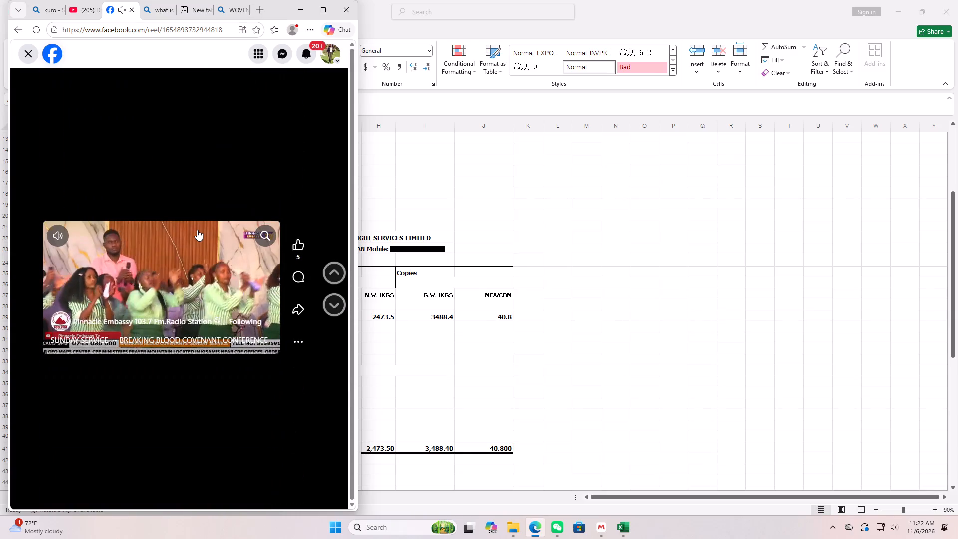
click(299, 246)
scroll(239, 263, down, 7)
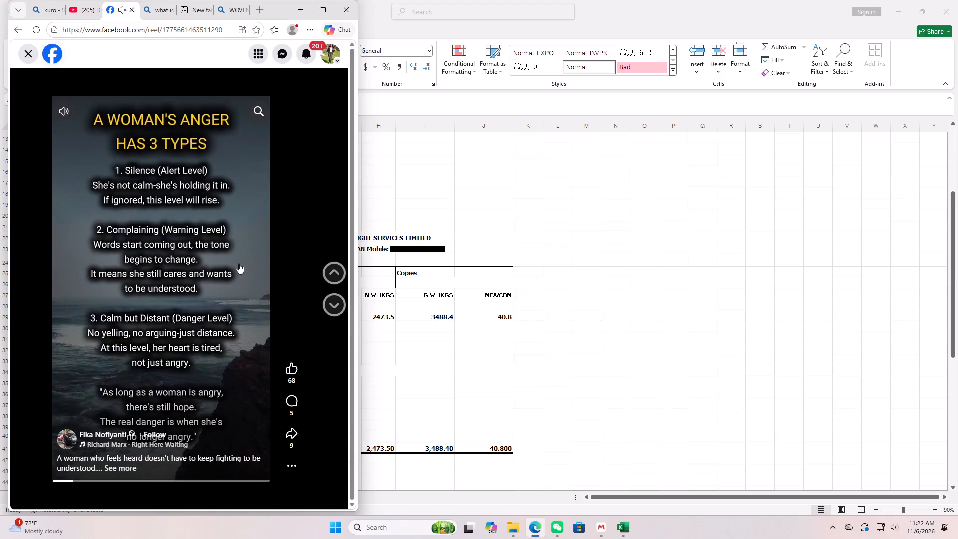
click(233, 249)
click(300, 12)
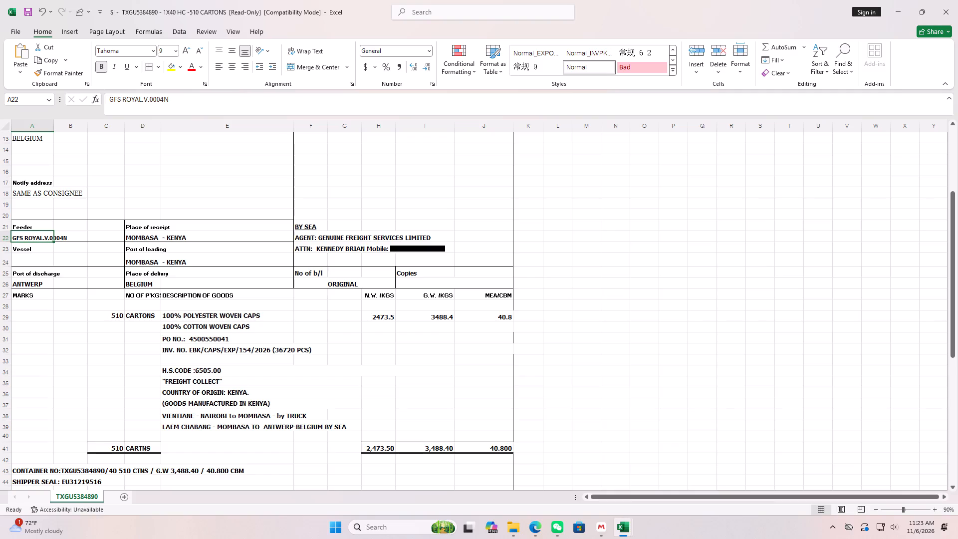
Replace the feeder vessel entry in A22 with MARIANETTA(LLOYDS NO.9236535)LR.
scroll(123, 339, up, 1)
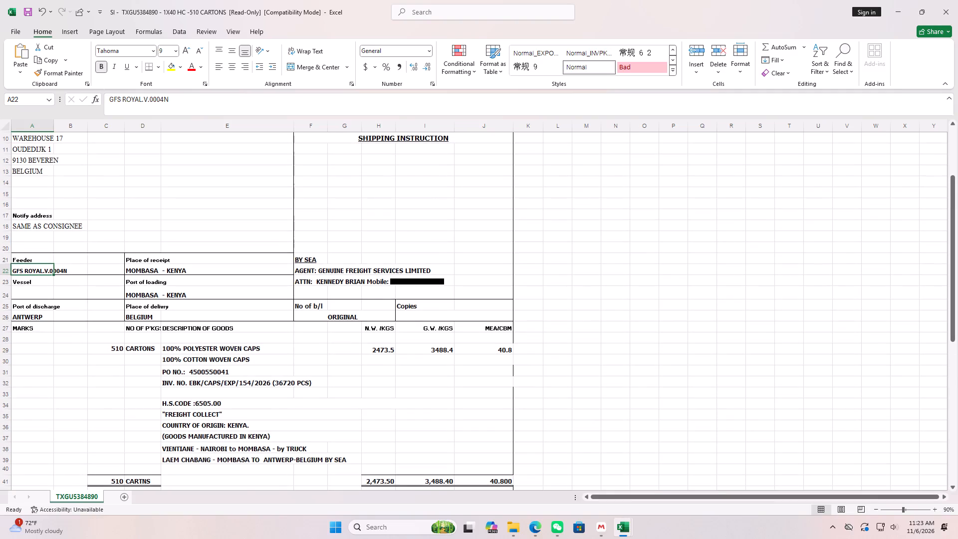
key(m)
key(a)
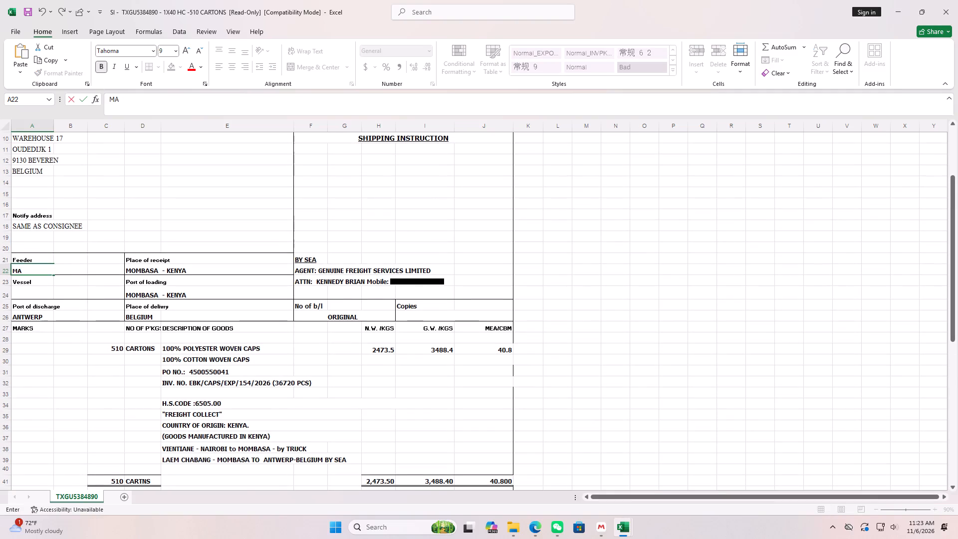
key(r)
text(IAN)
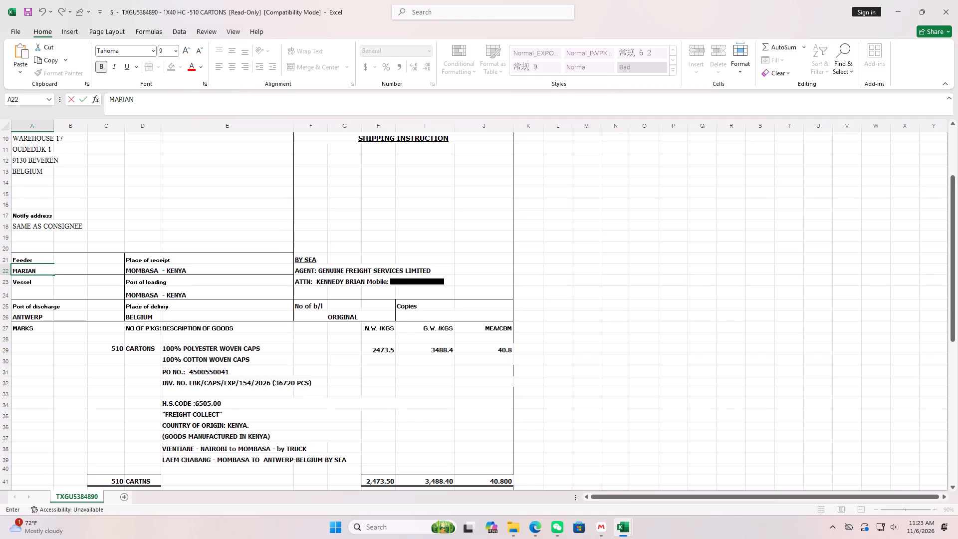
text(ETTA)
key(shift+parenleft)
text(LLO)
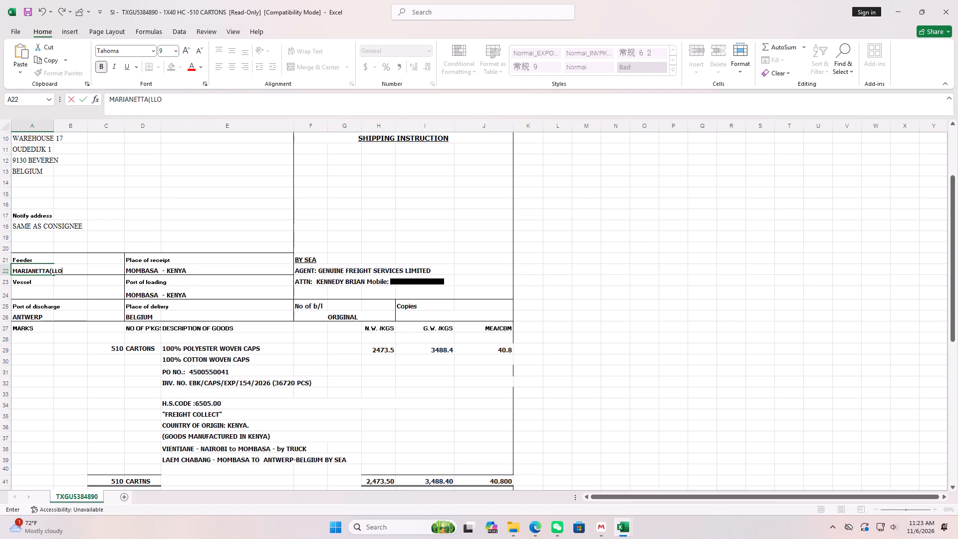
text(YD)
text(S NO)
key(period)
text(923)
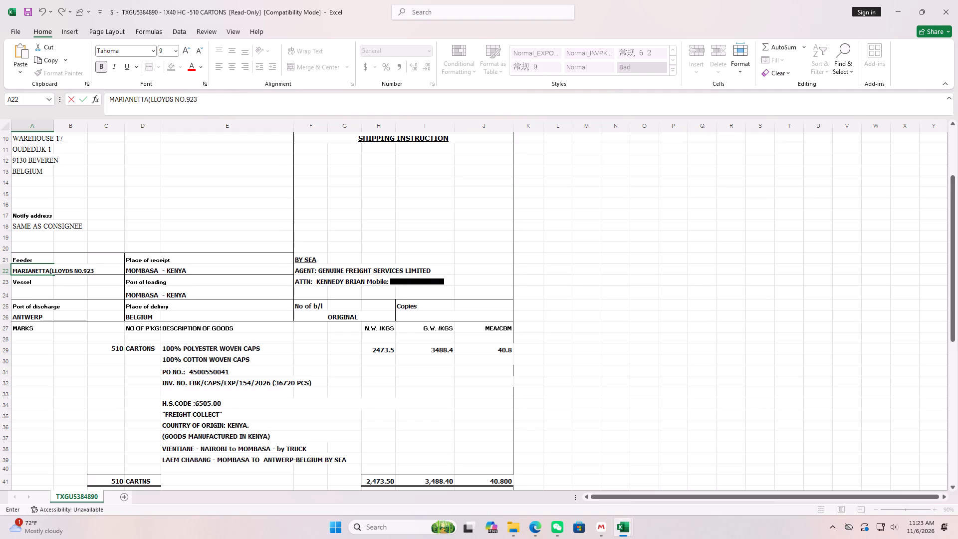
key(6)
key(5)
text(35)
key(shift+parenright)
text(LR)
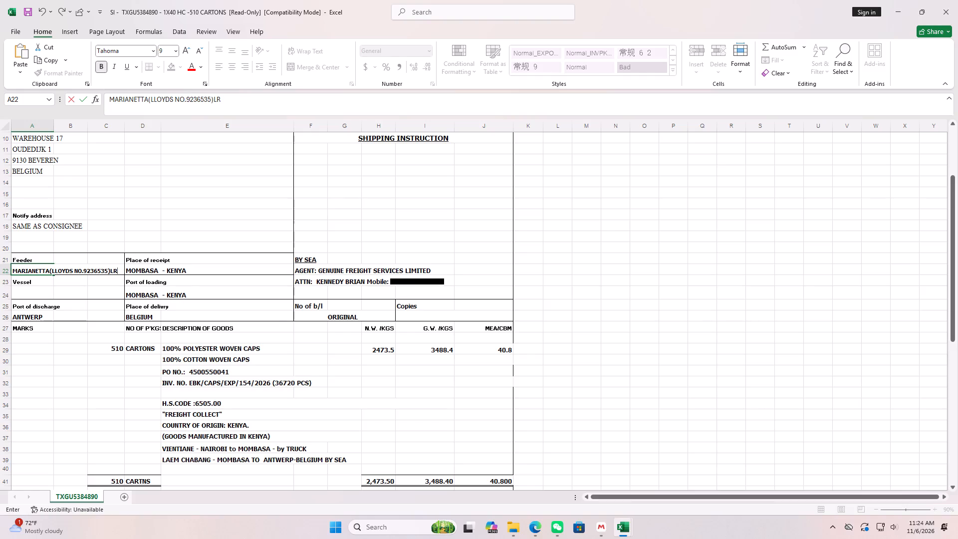
click(97, 400)
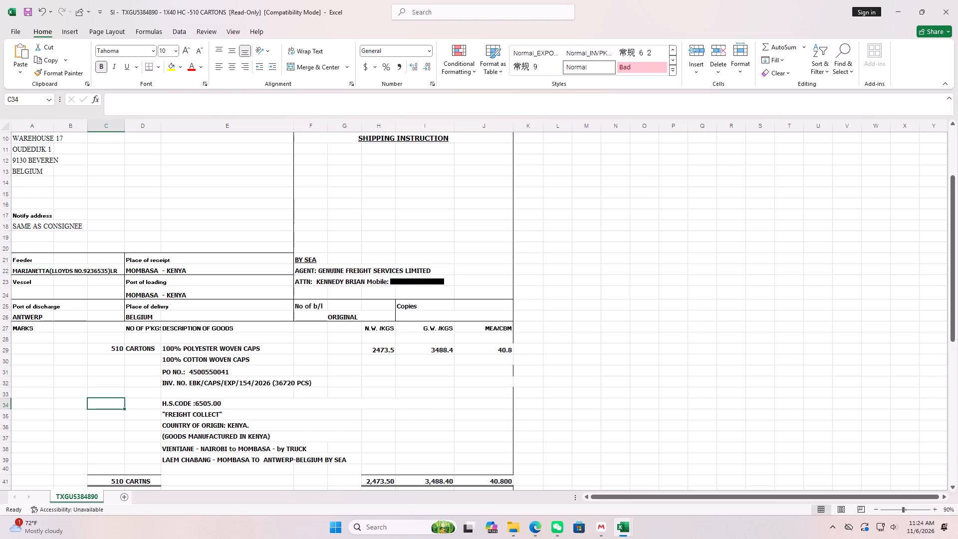
Insert two entire blank rows at row 33, directly below the invoice number line, one at a time.
scroll(196, 360, down, 3)
click(119, 250)
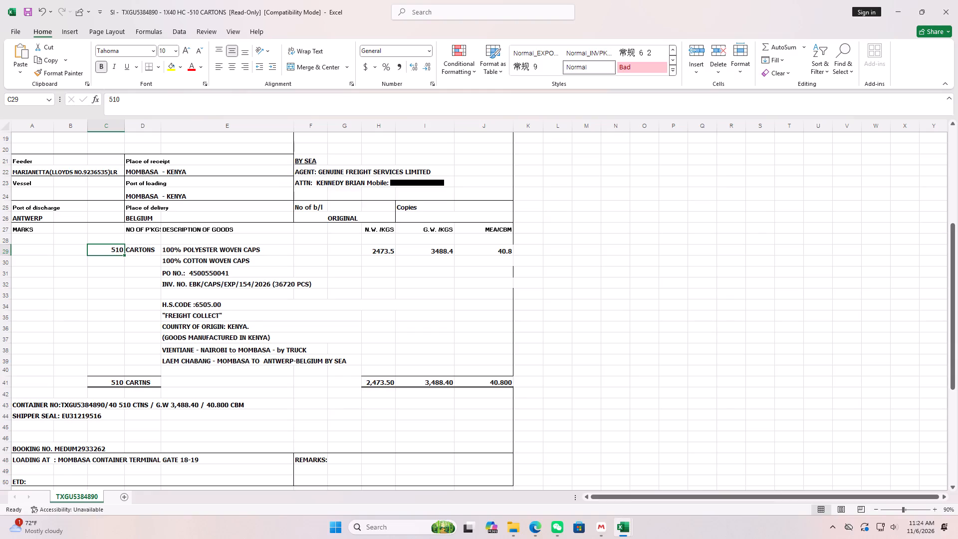
click(100, 296)
right_click(100, 296)
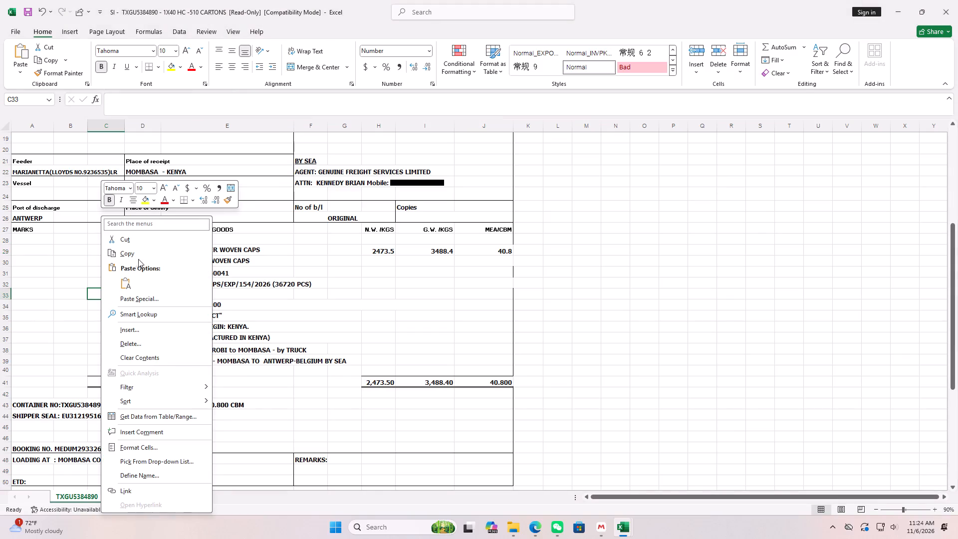
click(127, 331)
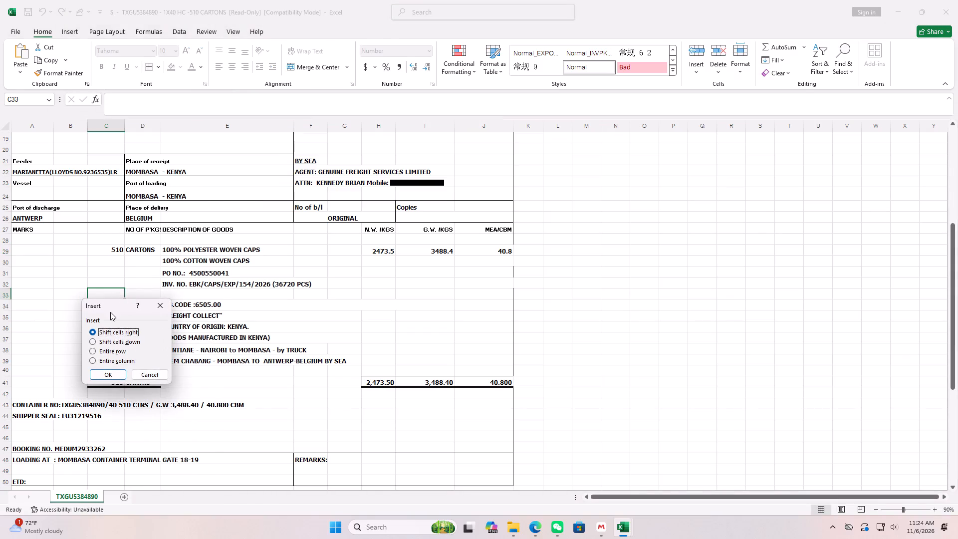
click(117, 350)
click(108, 375)
right_click(111, 295)
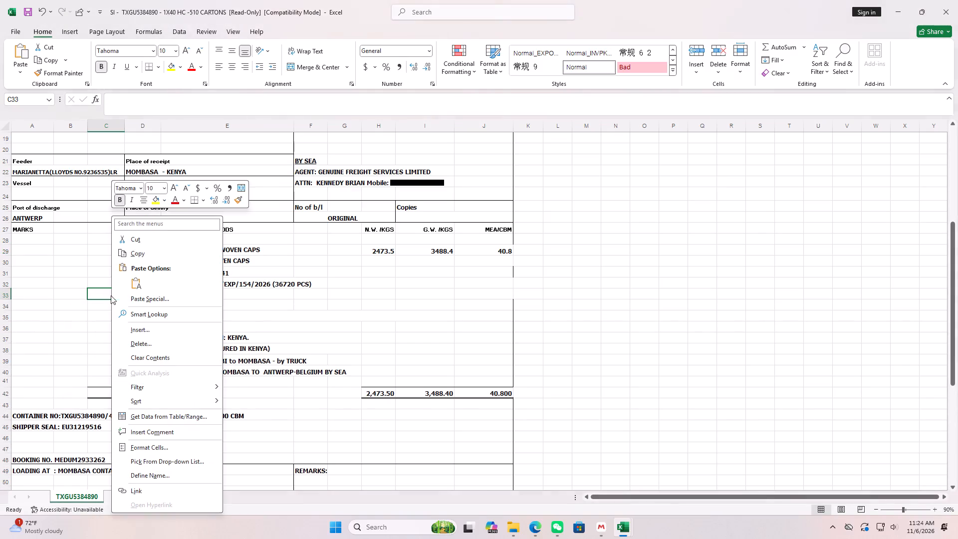
click(143, 330)
click(139, 351)
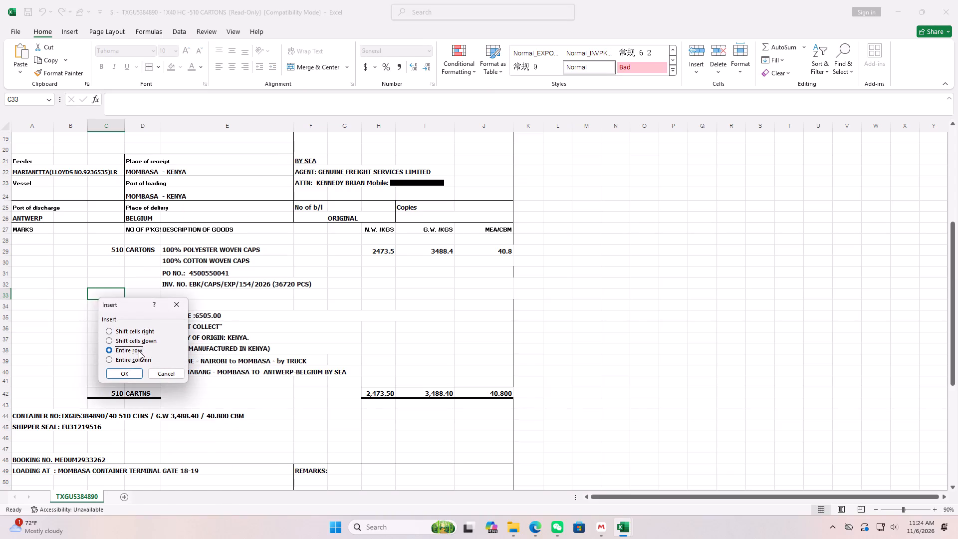
click(131, 372)
Insert six more entire rows at E33:E35, in two batches of three, above the H.S. code line.
drag(181, 296, 183, 308)
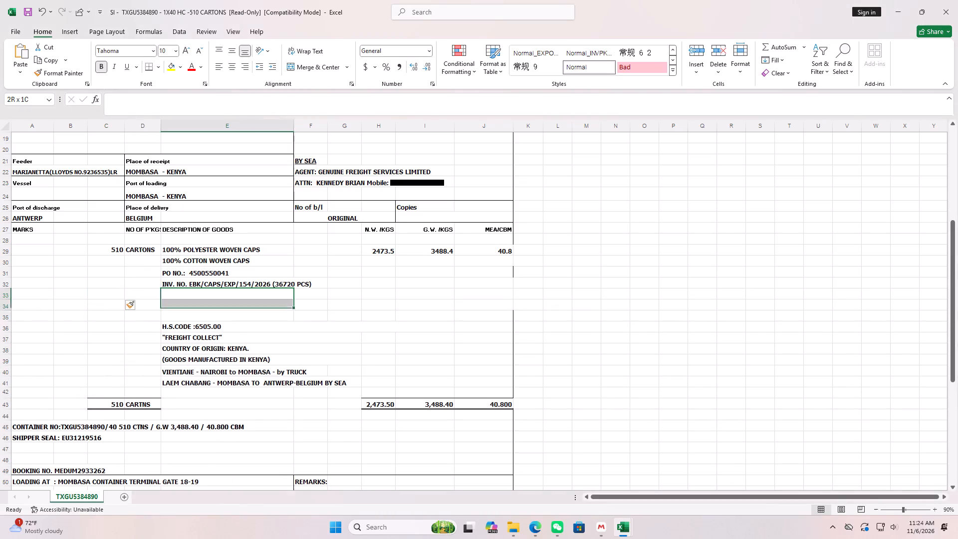
drag(183, 308, 183, 314)
right_click(188, 309)
click(217, 122)
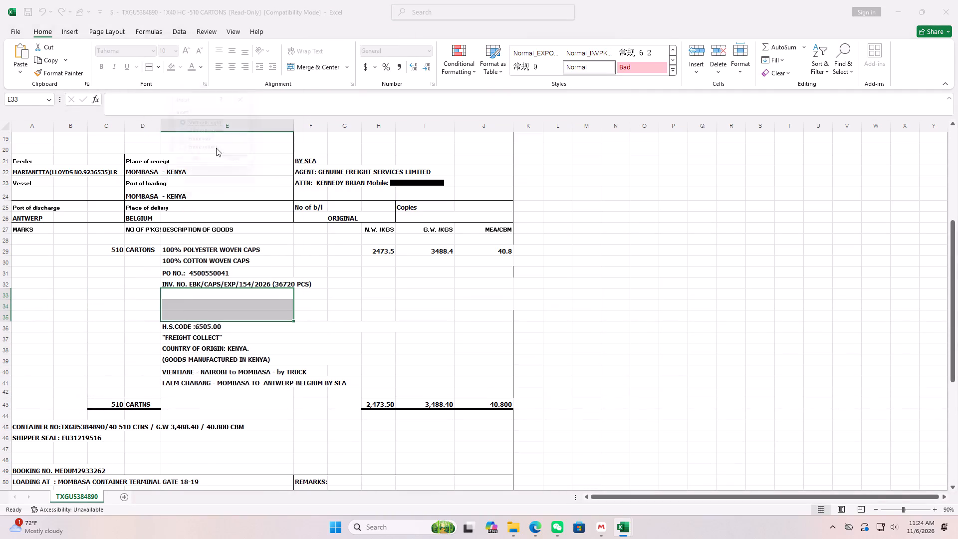
click(212, 143)
click(198, 169)
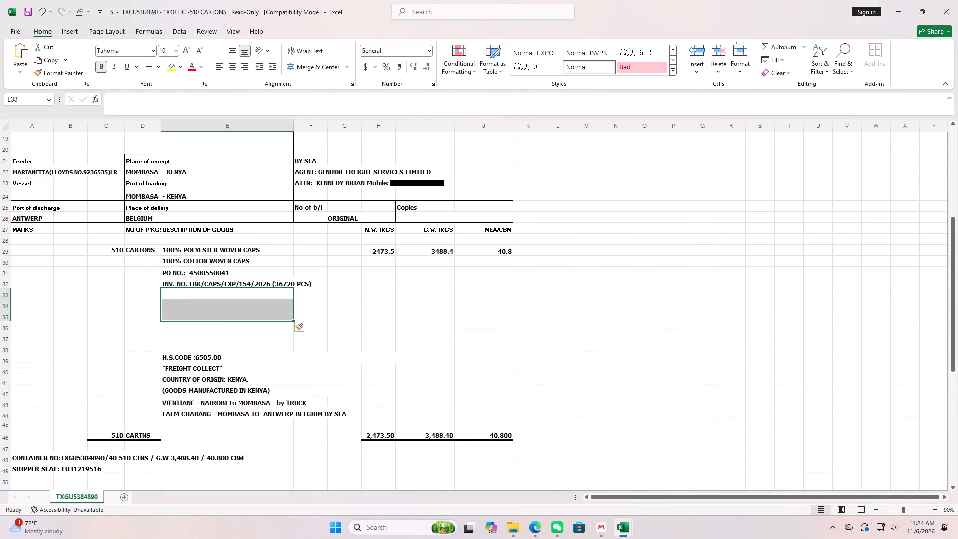
right_click(191, 307)
click(216, 124)
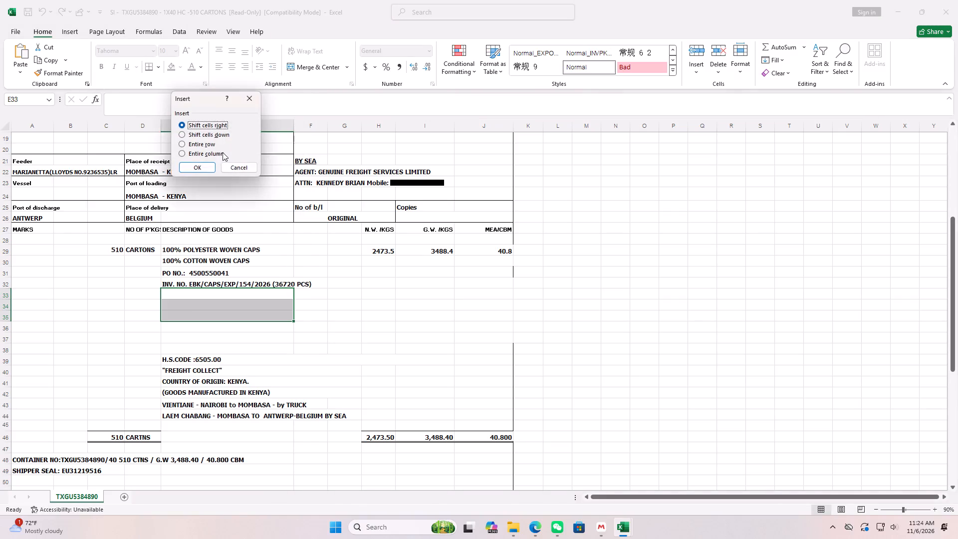
click(213, 142)
click(199, 175)
click(200, 168)
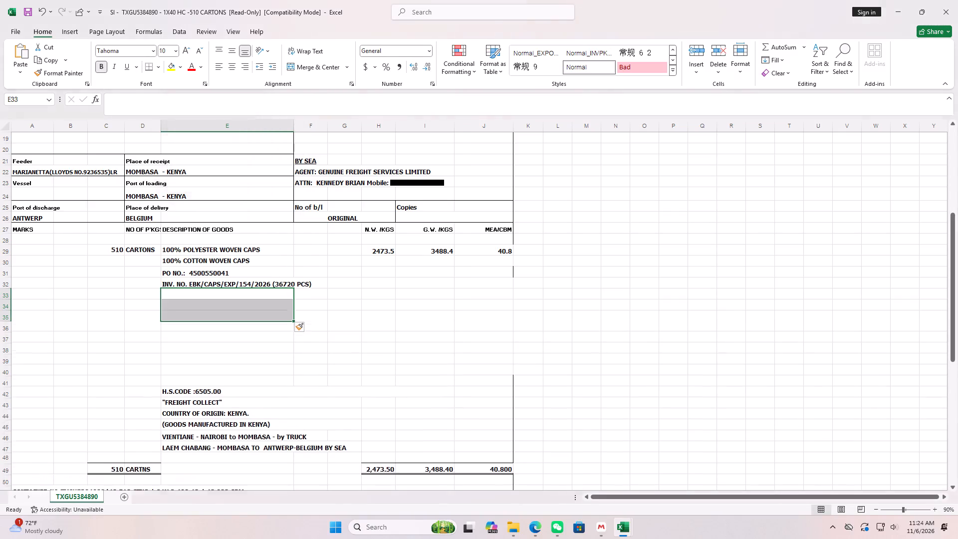
click(93, 264)
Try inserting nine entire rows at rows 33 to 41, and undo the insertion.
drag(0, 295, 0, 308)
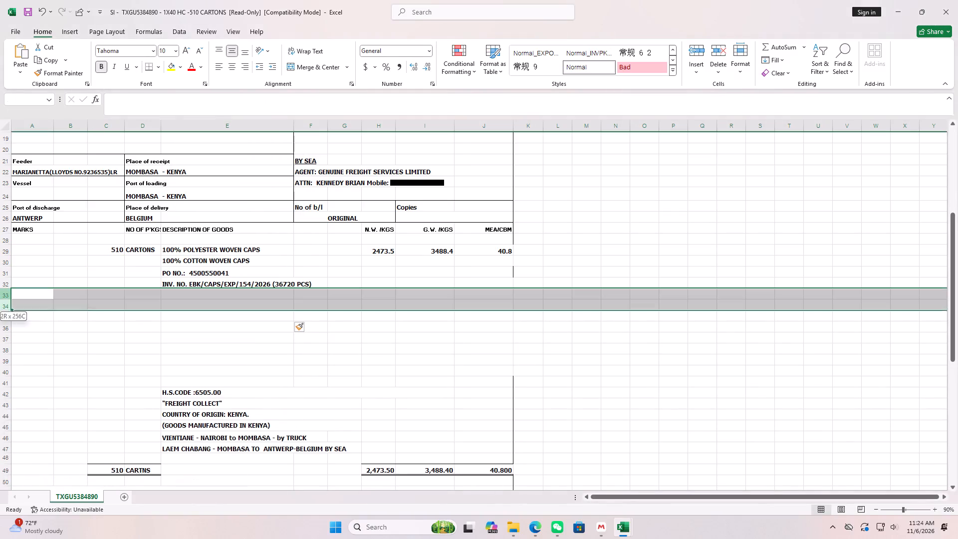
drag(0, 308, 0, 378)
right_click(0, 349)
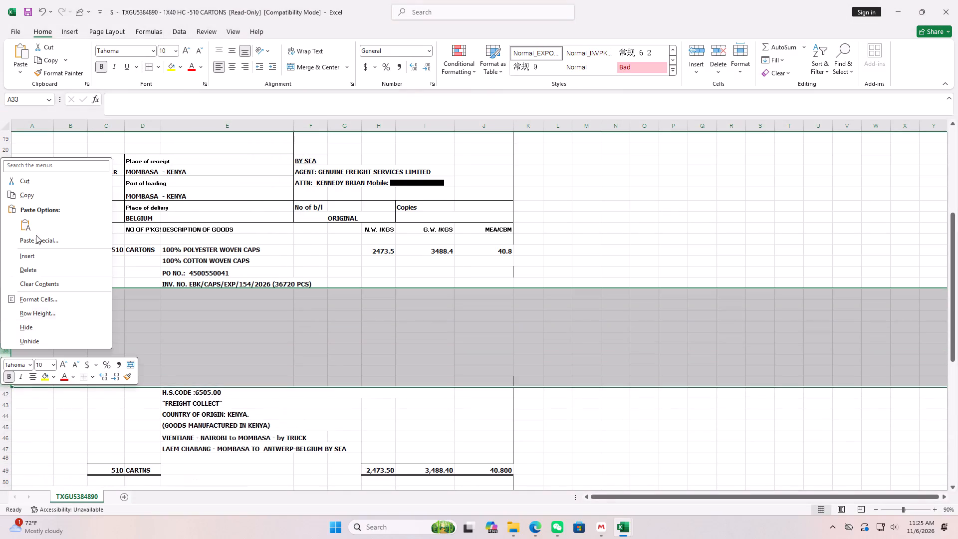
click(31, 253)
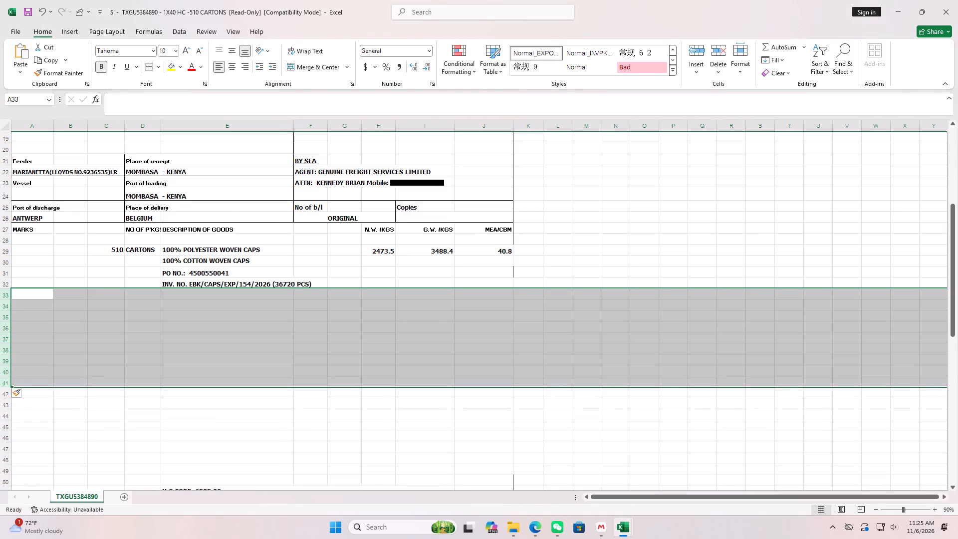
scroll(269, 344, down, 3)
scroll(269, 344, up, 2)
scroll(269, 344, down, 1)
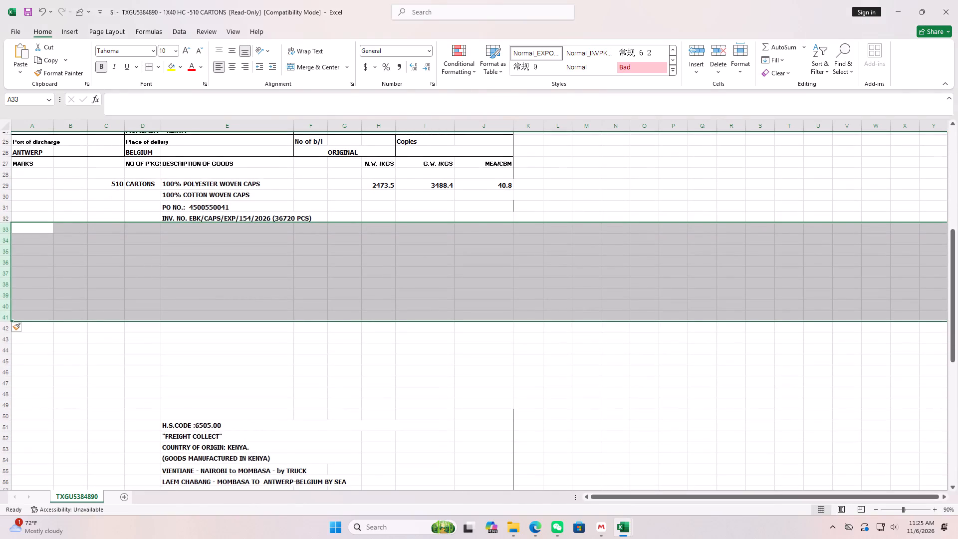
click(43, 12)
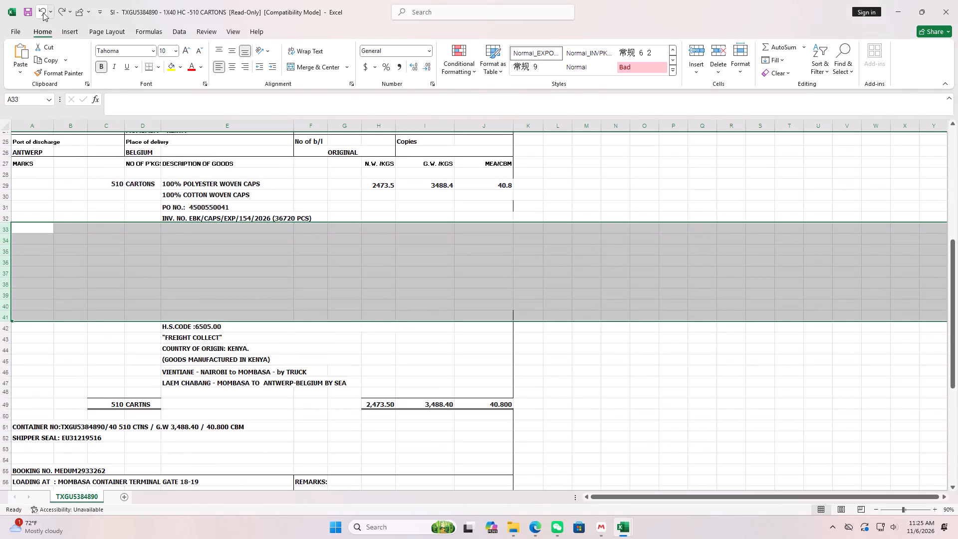
Insert 18 more entire rows at E34:E39, in three batches of six, between the invoice number and H.S. code lines.
click(335, 236)
drag(214, 243, 213, 297)
right_click(222, 269)
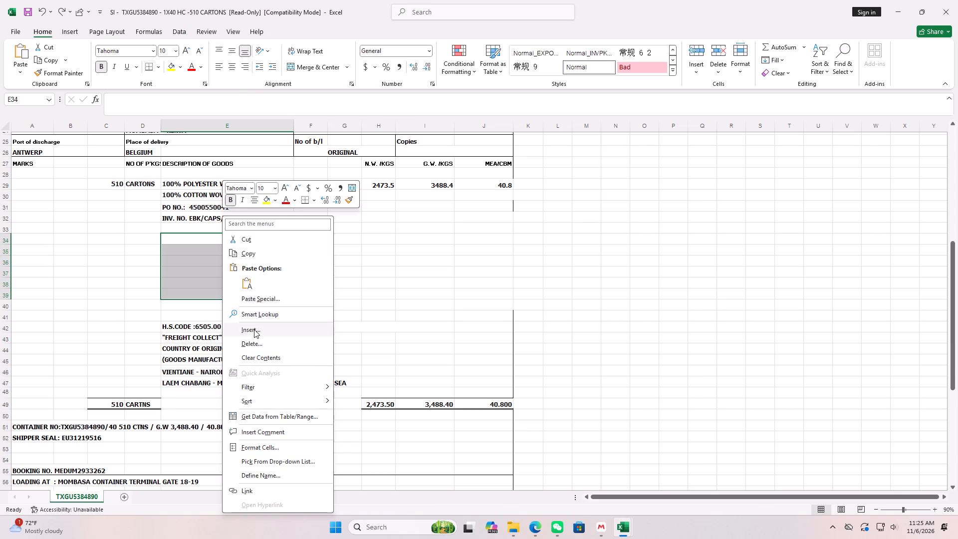
click(254, 329)
click(241, 348)
click(236, 373)
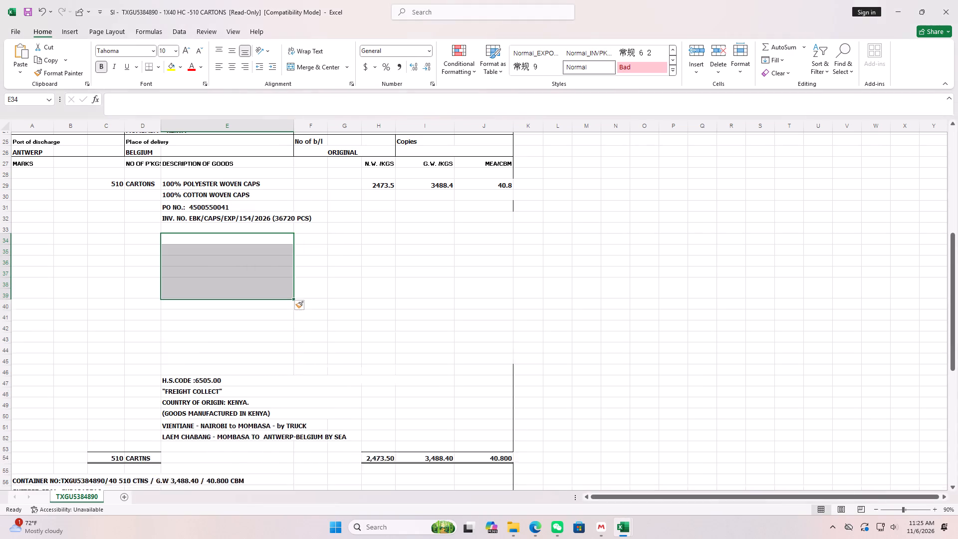
right_click(210, 267)
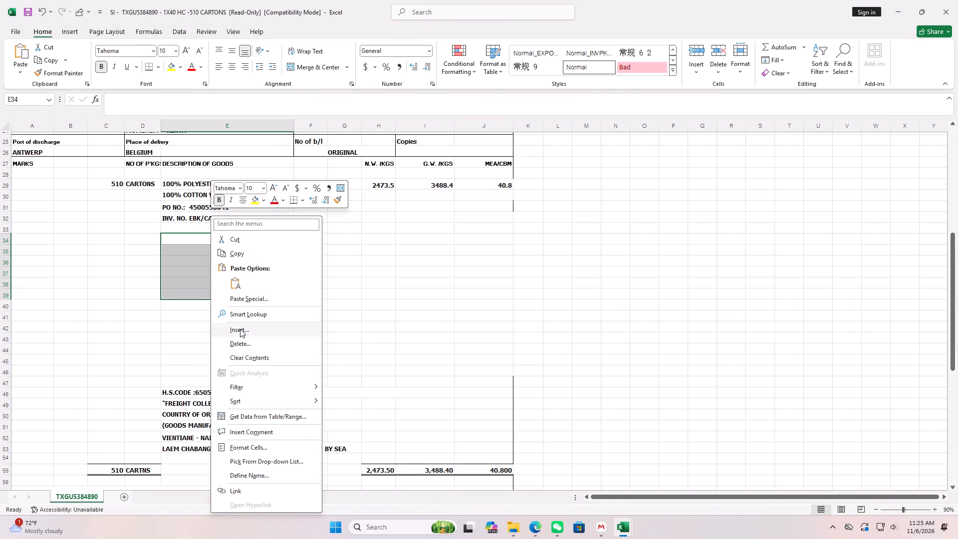
click(240, 329)
click(234, 346)
click(232, 369)
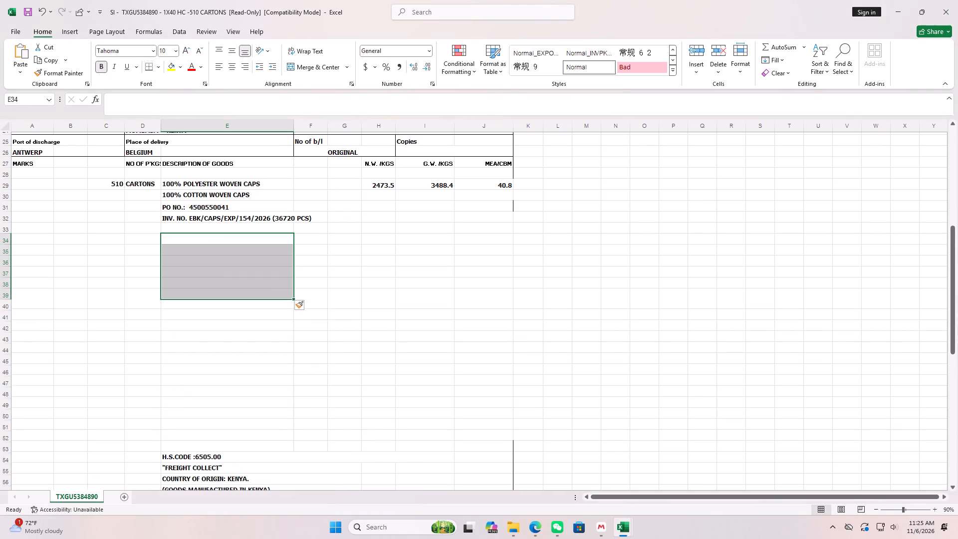
right_click(232, 284)
click(258, 326)
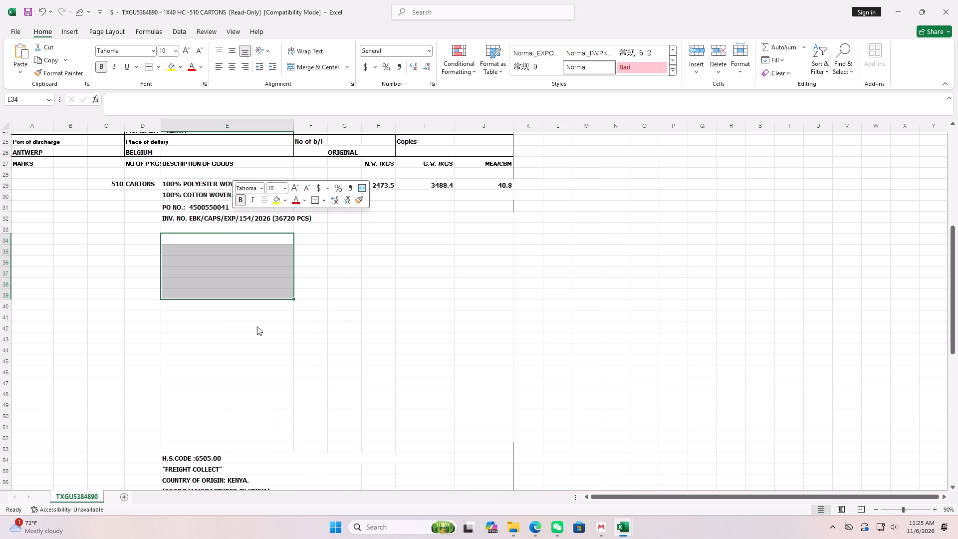
click(248, 349)
click(242, 361)
click(241, 369)
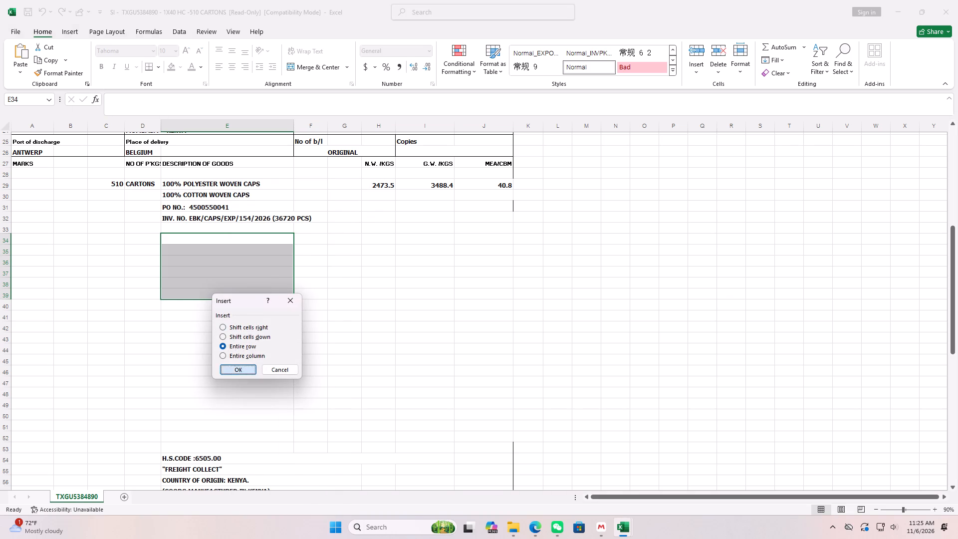
click(159, 308)
Set the carton count of the first goods line in C29 to 577.
click(122, 185)
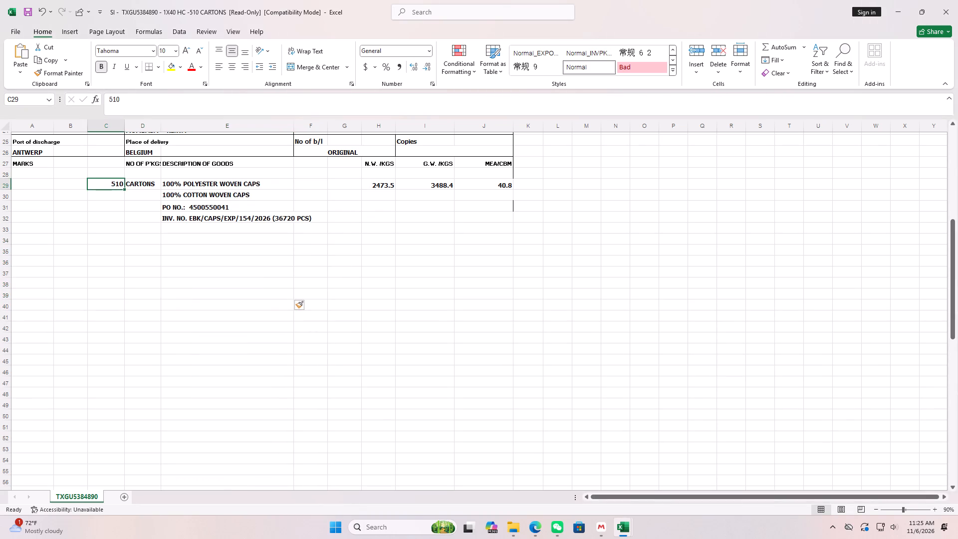
text(577)
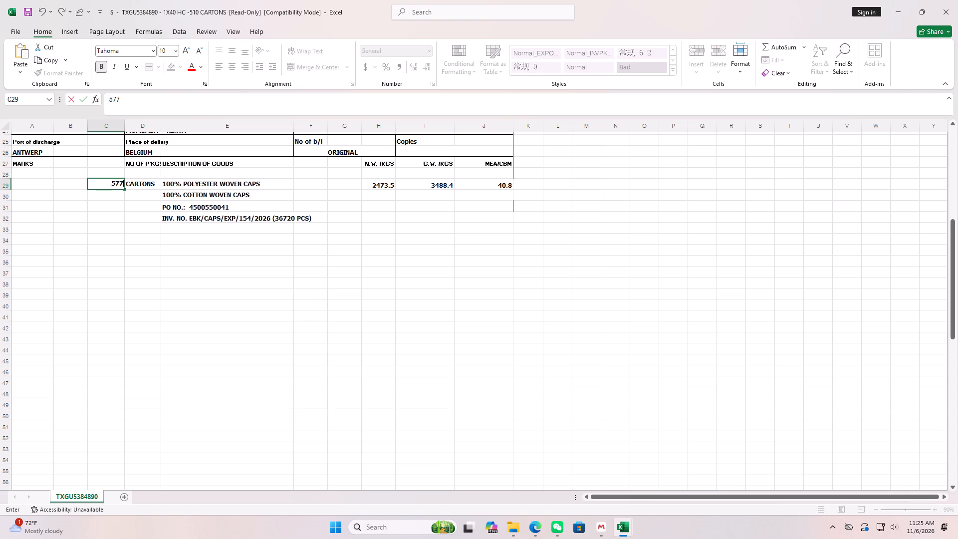
key(Right)
key(Right)
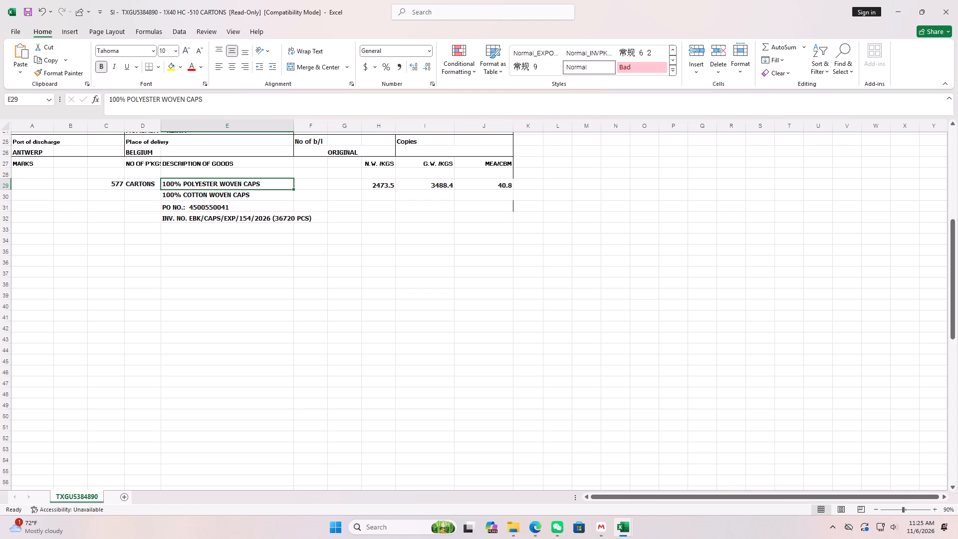
Replace the description in E29 with a copy of 100% COTTON WOVEN CAPS and delete the duplicate row 30.
click(246, 197)
key(ctrl+c)
click(256, 181)
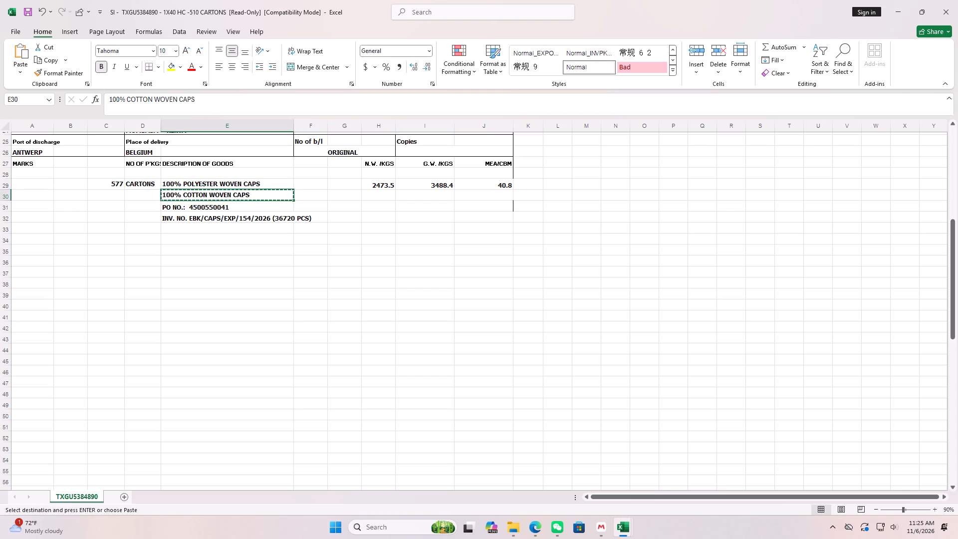
key(ctrl+v)
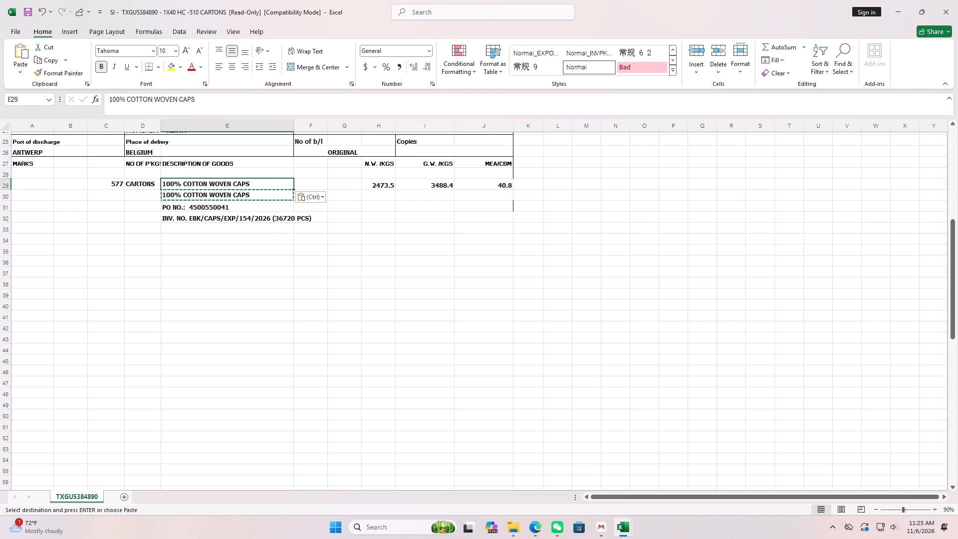
right_click(0, 194)
click(30, 306)
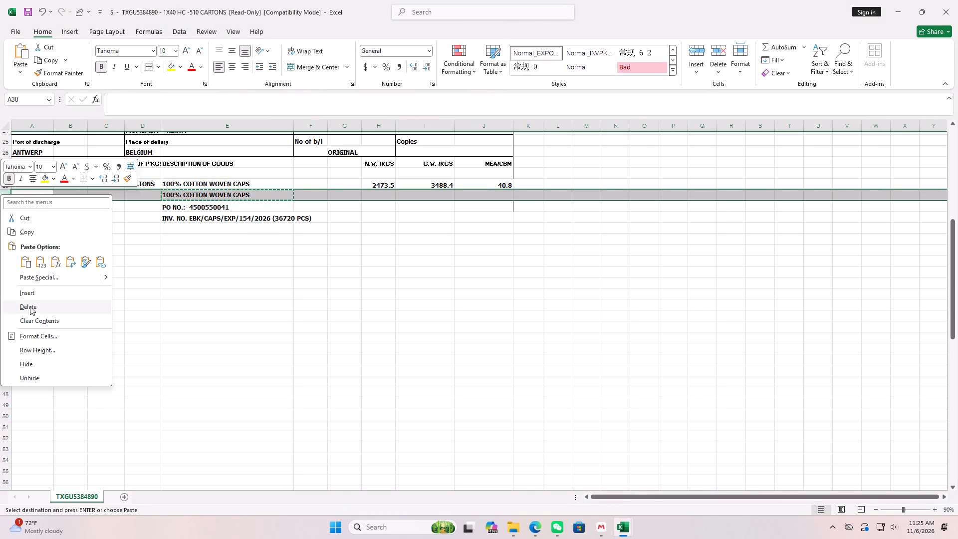
double_click(182, 196)
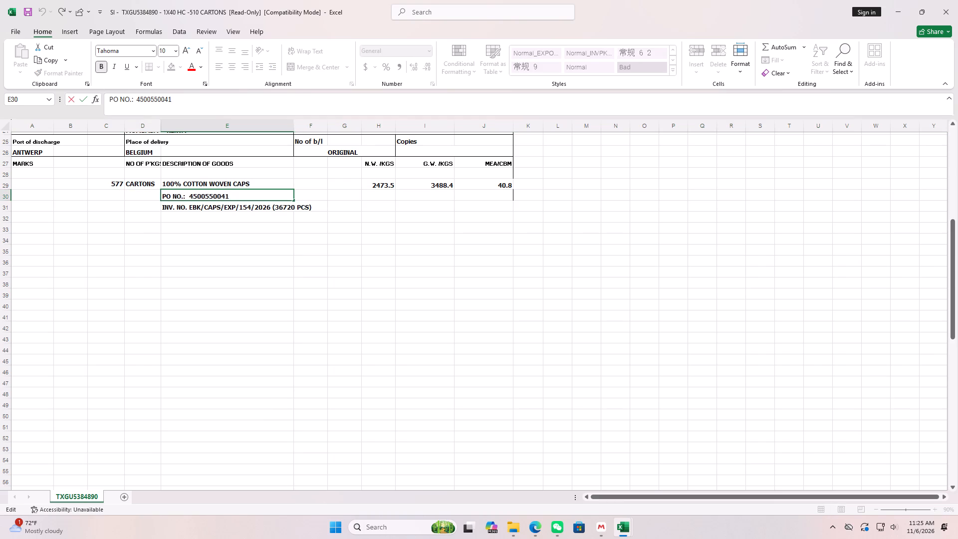
drag(190, 197, 248, 193)
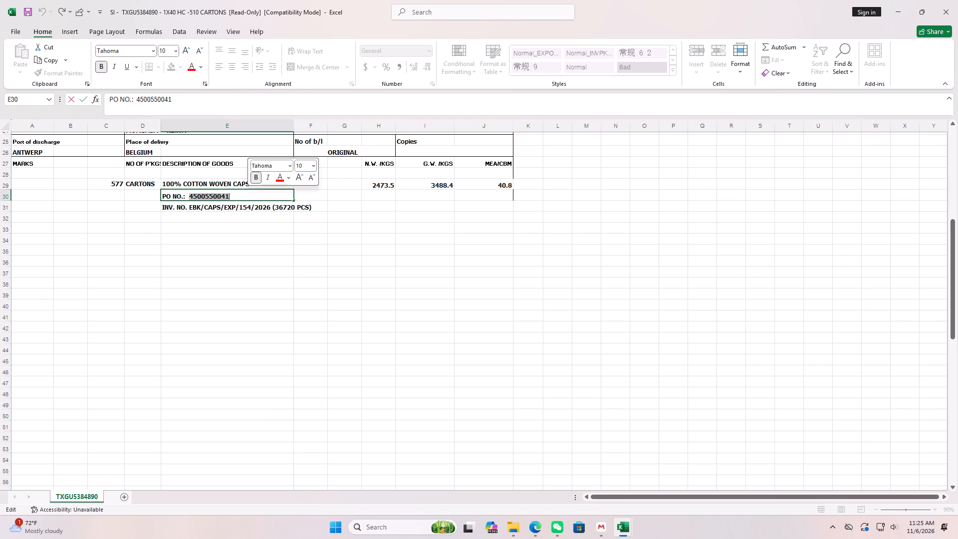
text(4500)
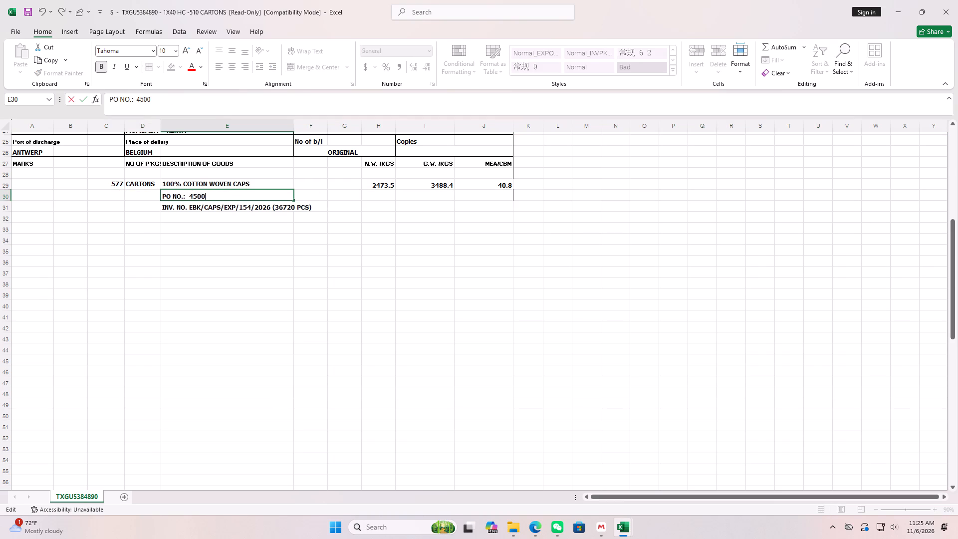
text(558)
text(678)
Update the invoice line in E31 to EBK/CAPS/EXP/198/2026 with a quantity of 41544 PCS.
double_click(240, 206)
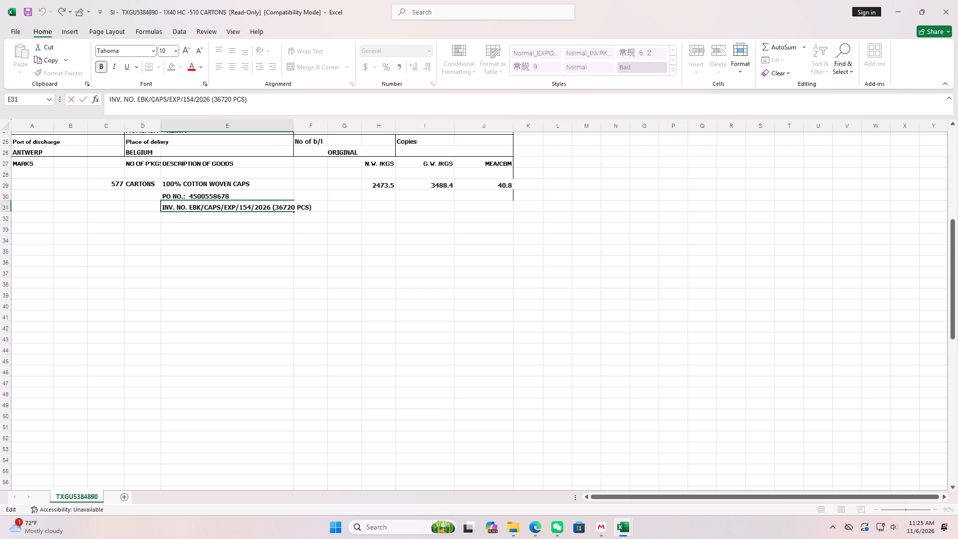
drag(239, 207, 249, 206)
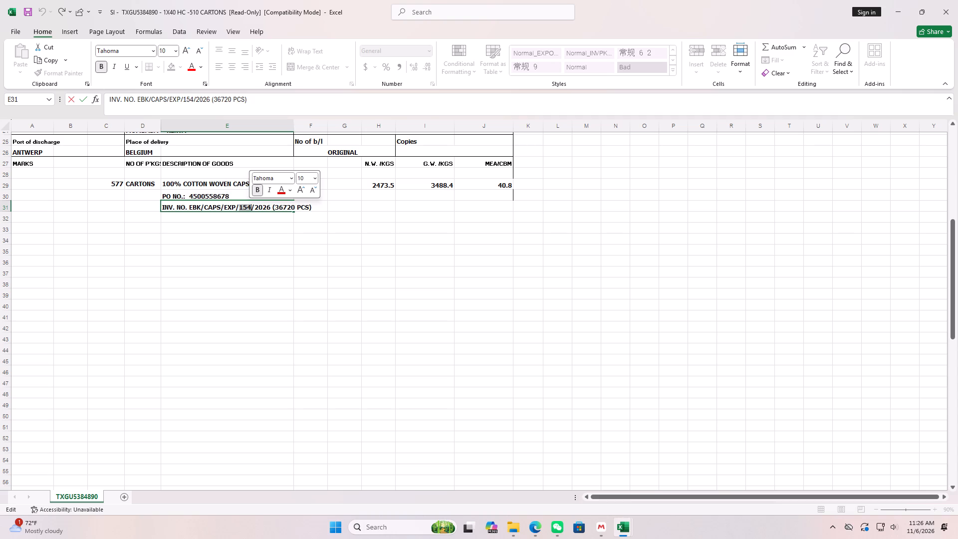
text(198)
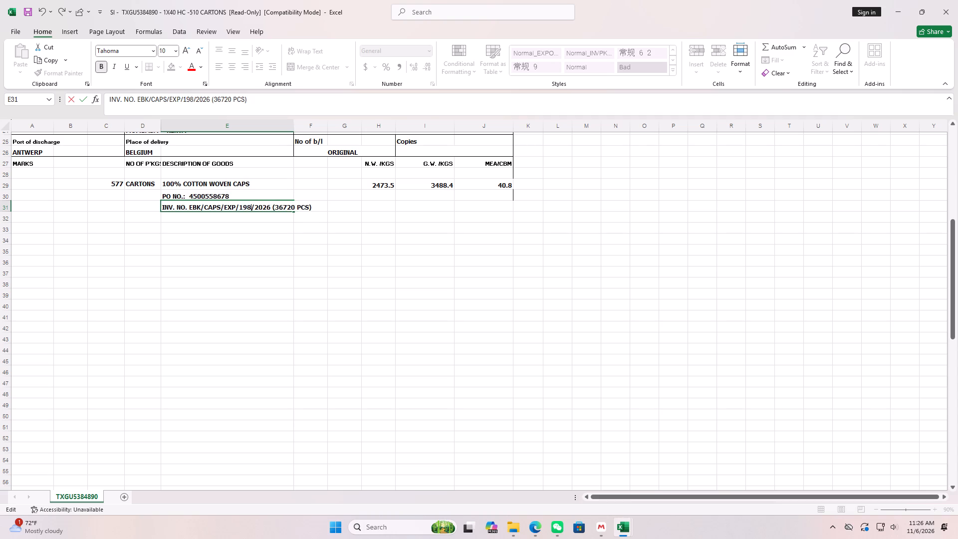
drag(277, 207, 295, 208)
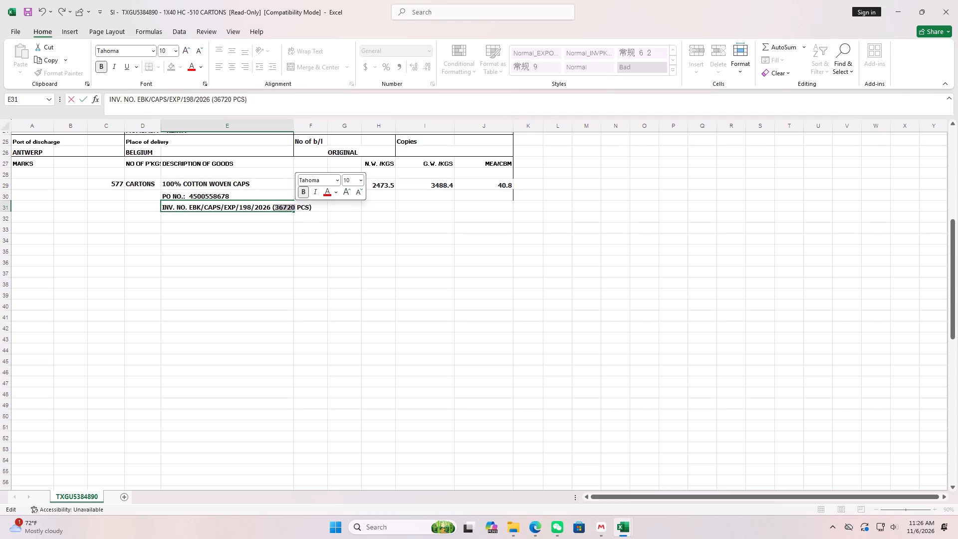
text(41544)
In row 29, clear the net weight and set the gross weight to 4569.84 and the measurement to 46.160.
click(381, 185)
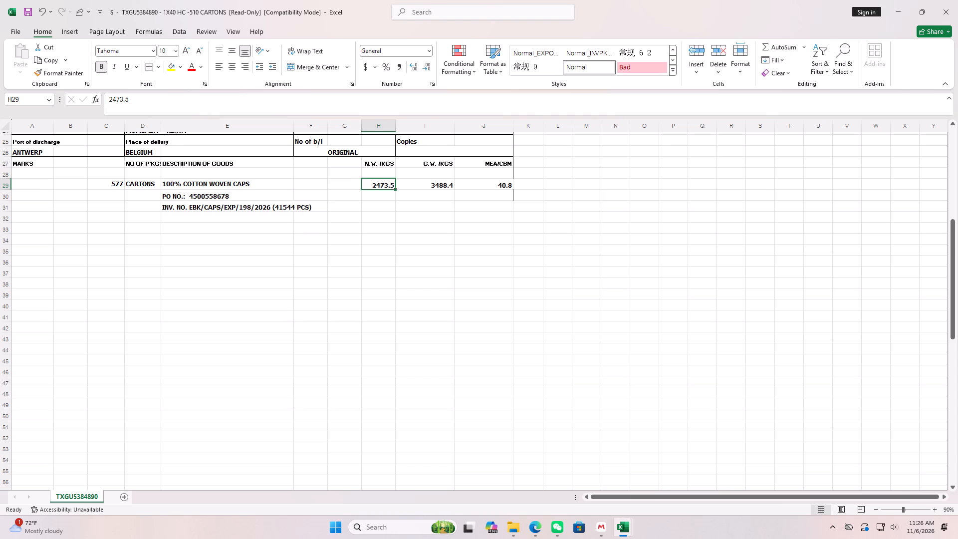
key(Delete)
key(Right)
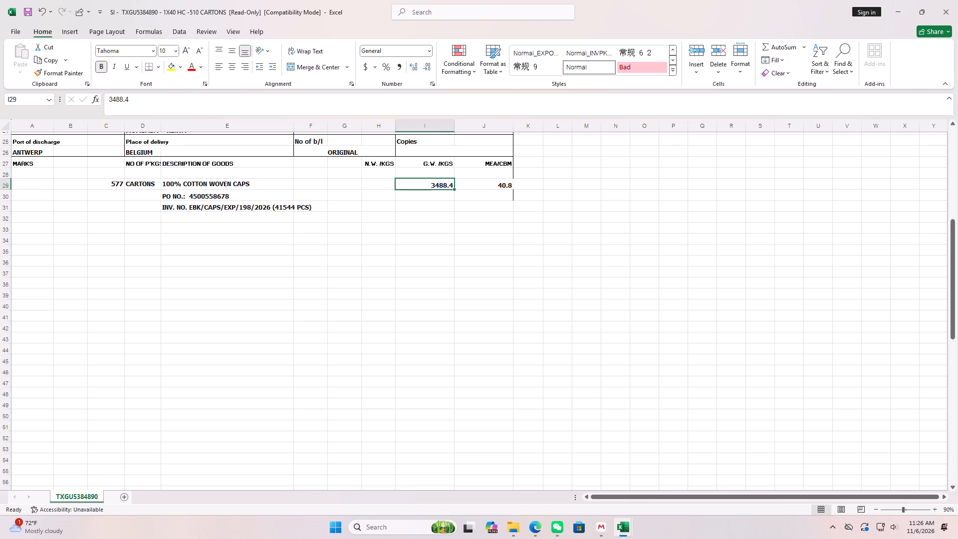
text(45)
text(69.)
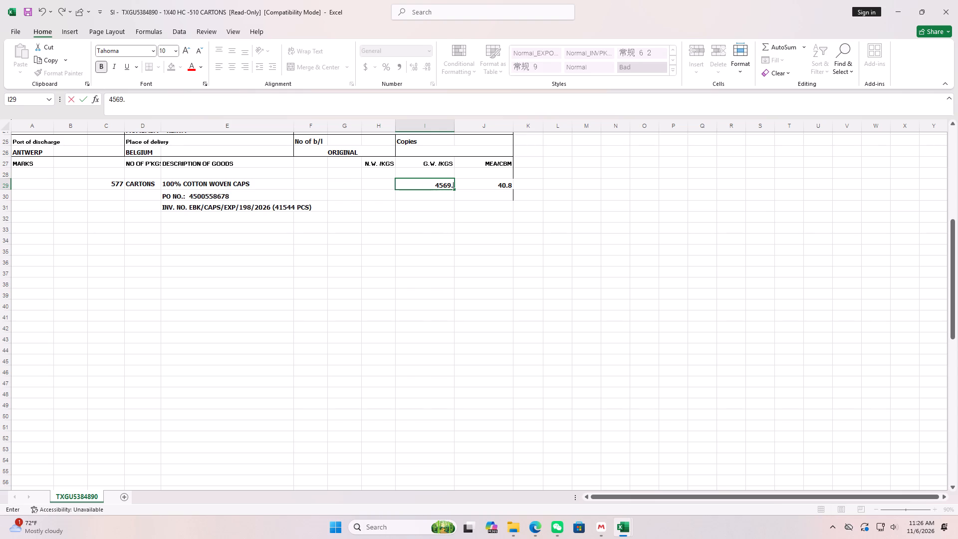
text(84)
key(Right)
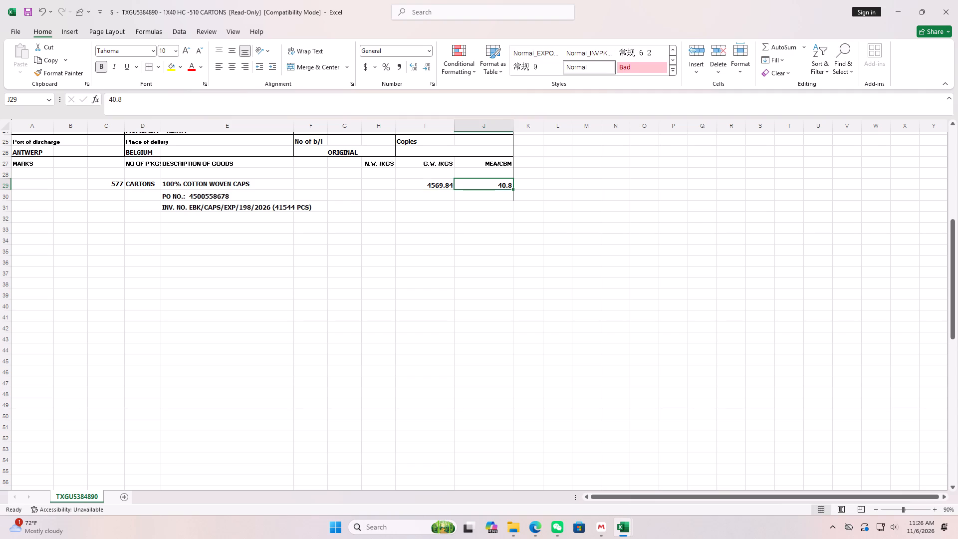
text(46.160)
key(Down)
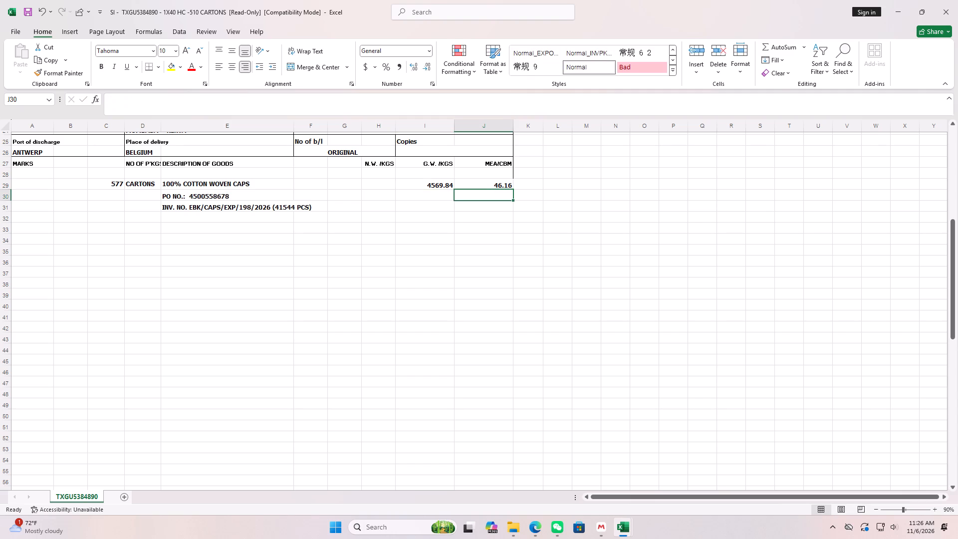
Start a second goods line in row 34 with 83 CARTONS and the description 100% POLYESTER WOVEN CAPS.
key(Left)
key(Left)
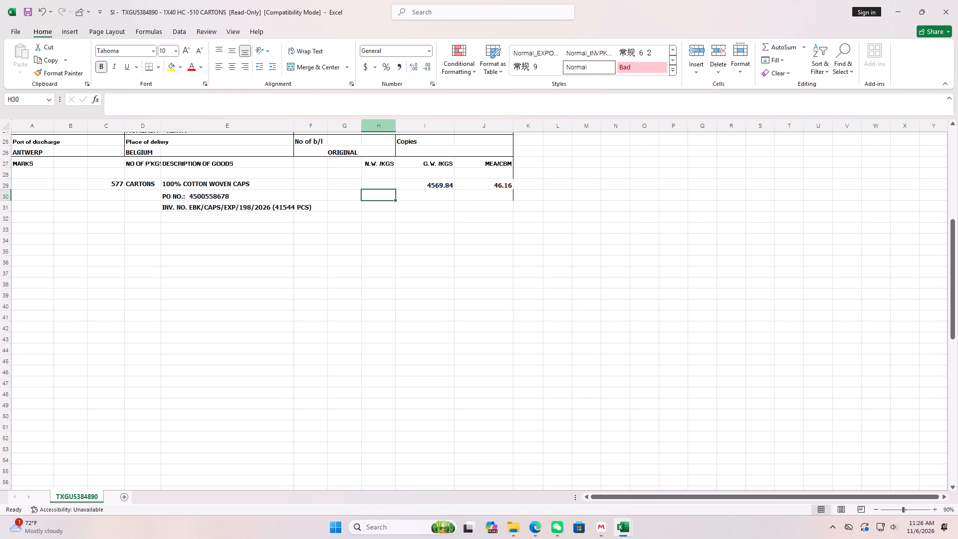
click(142, 218)
click(145, 231)
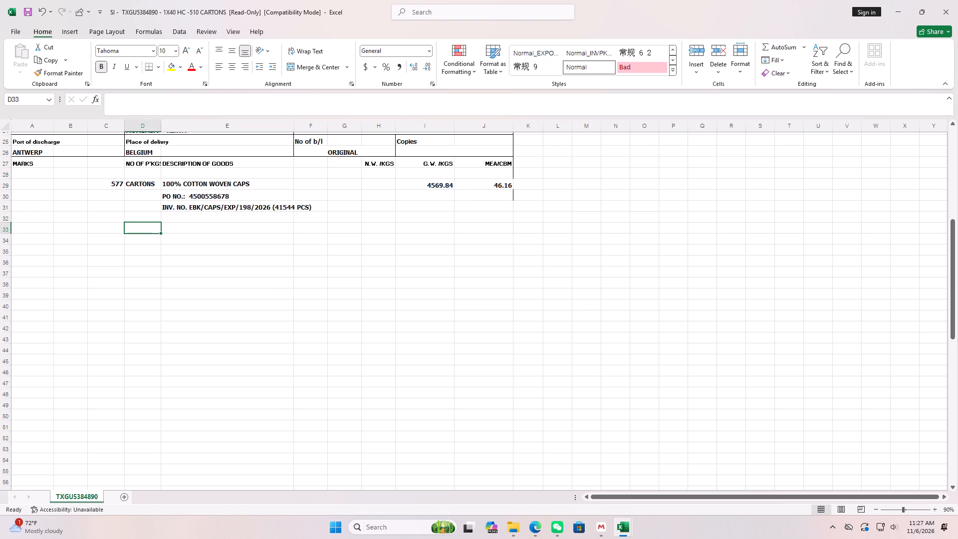
click(119, 240)
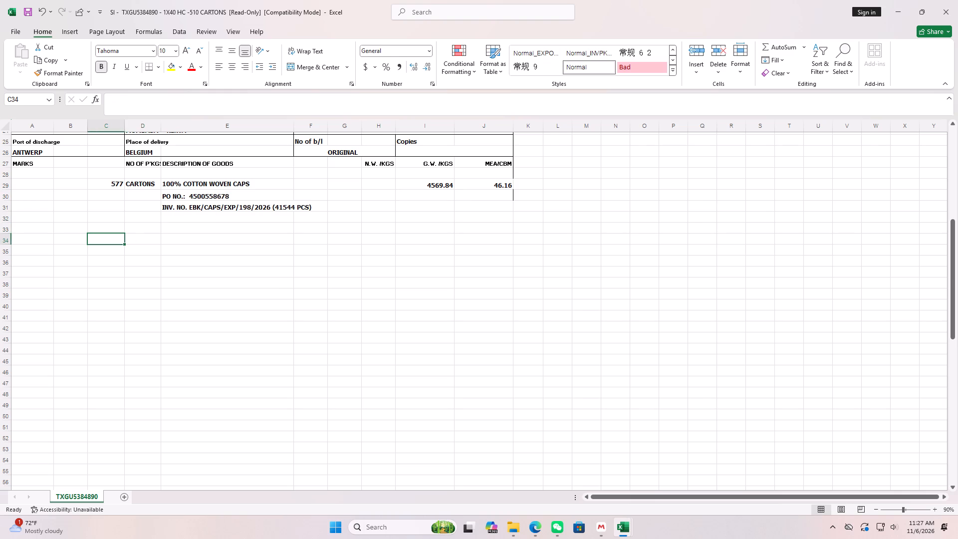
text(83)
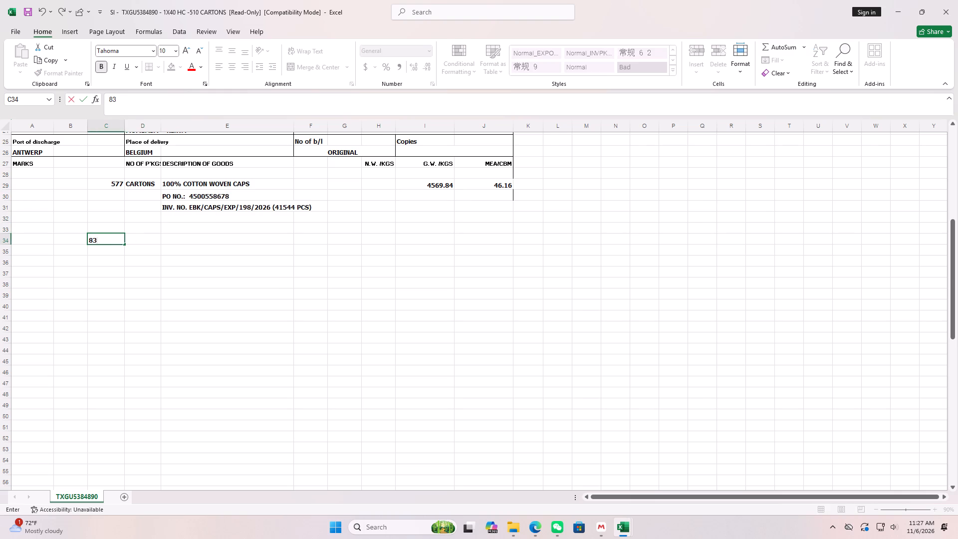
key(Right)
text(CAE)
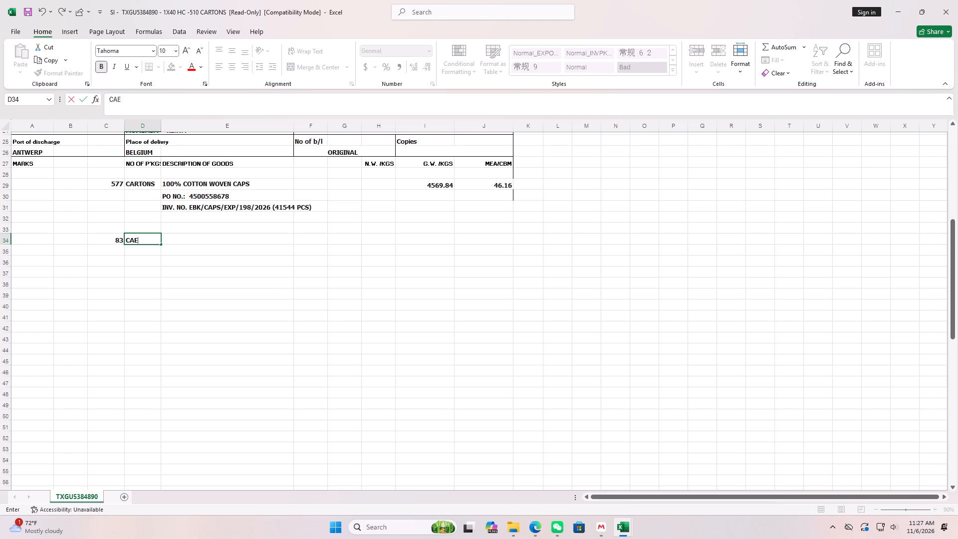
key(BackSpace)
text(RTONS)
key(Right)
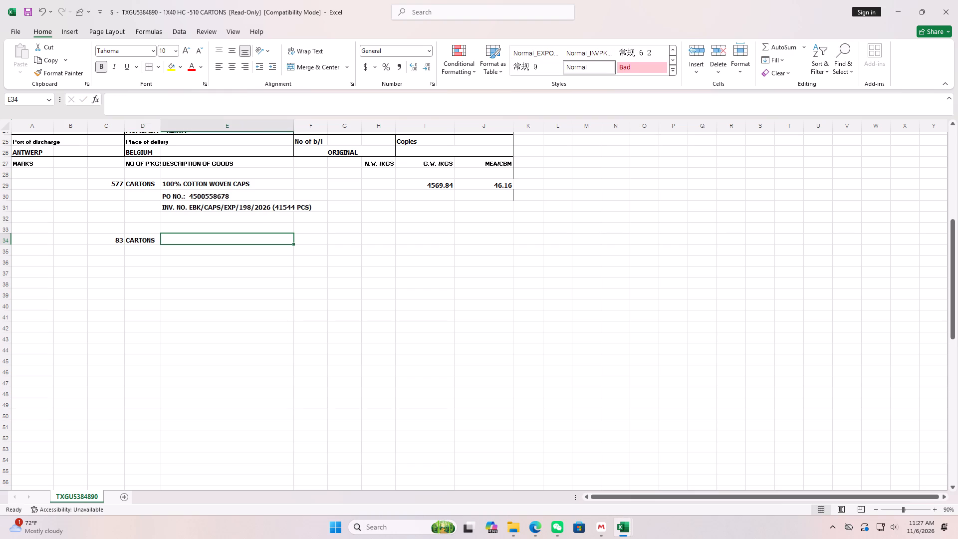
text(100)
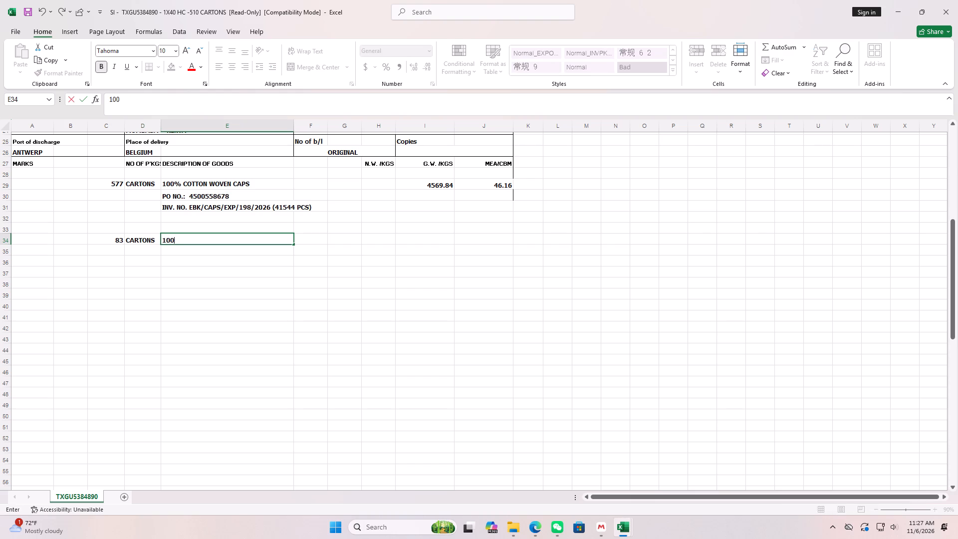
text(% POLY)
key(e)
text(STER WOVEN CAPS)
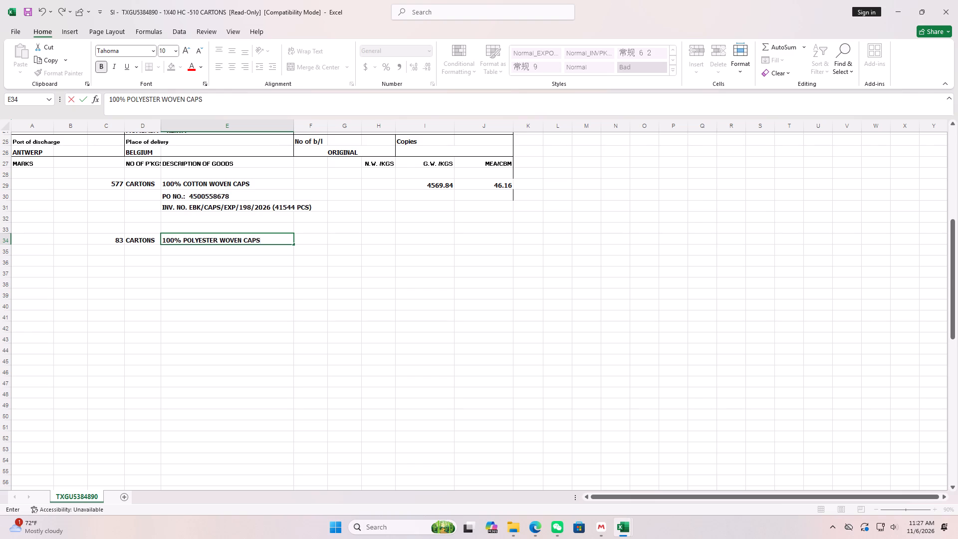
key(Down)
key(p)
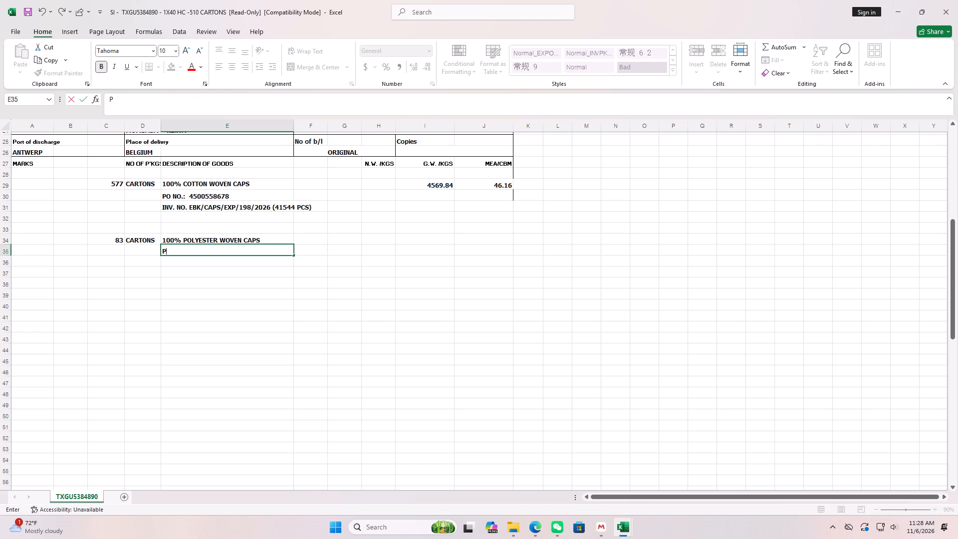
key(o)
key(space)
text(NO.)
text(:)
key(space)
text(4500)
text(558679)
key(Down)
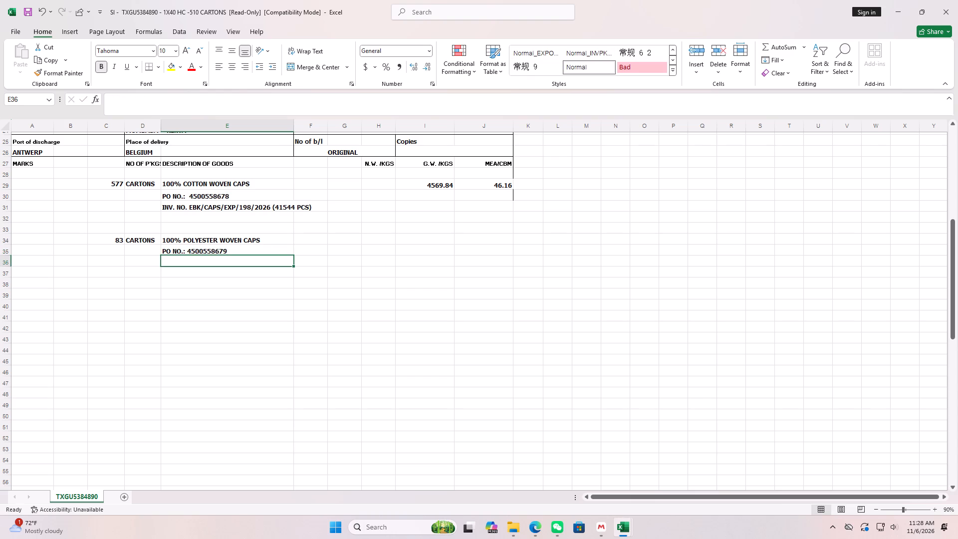
Add the line INV. NO. EBK/CAPS/EXP/200/2026 (5976 PCS) in E36, below the polyester caps PO number.
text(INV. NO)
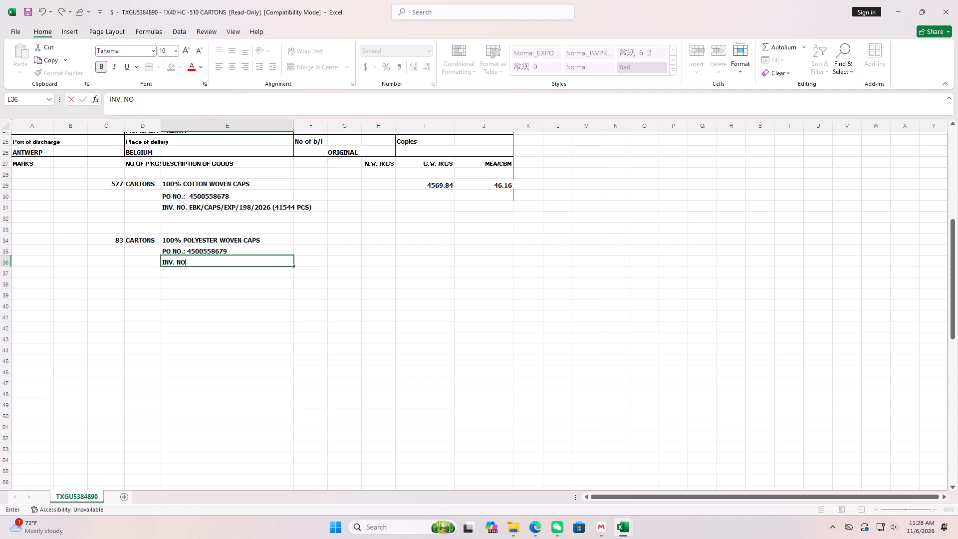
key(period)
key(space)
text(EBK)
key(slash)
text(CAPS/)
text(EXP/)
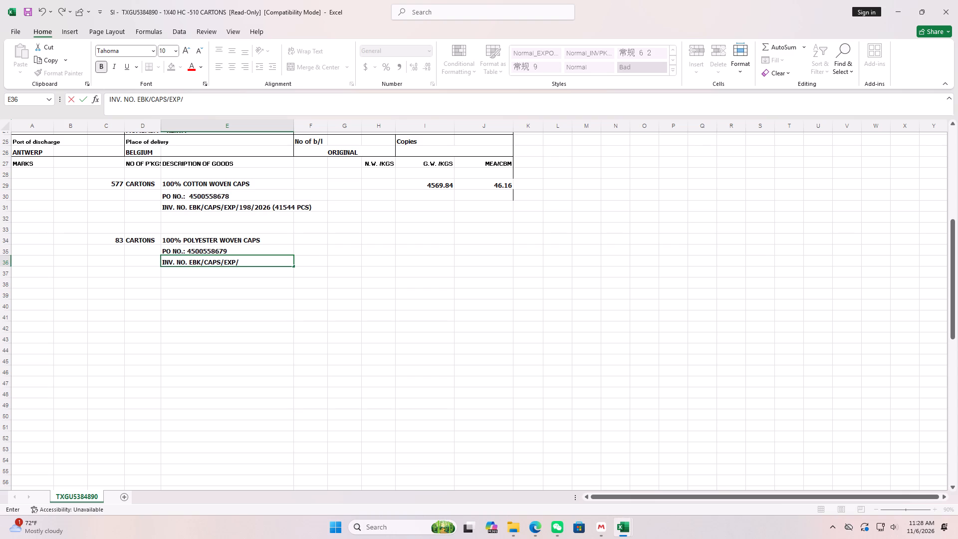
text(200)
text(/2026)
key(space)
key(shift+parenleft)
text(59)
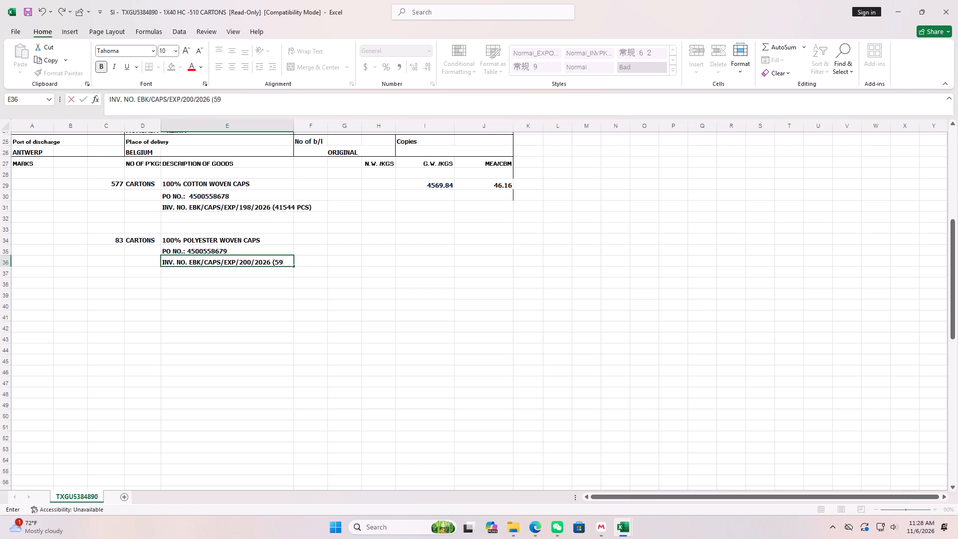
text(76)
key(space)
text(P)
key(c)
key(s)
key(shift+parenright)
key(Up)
Enter the polyester caps' gross weight of 657.36 in I34 and measurement of 6.640 in J34.
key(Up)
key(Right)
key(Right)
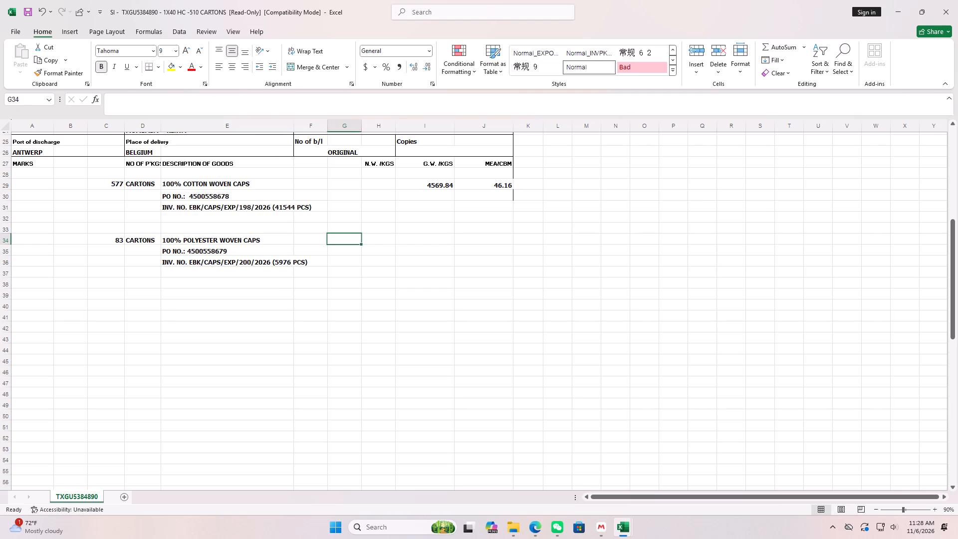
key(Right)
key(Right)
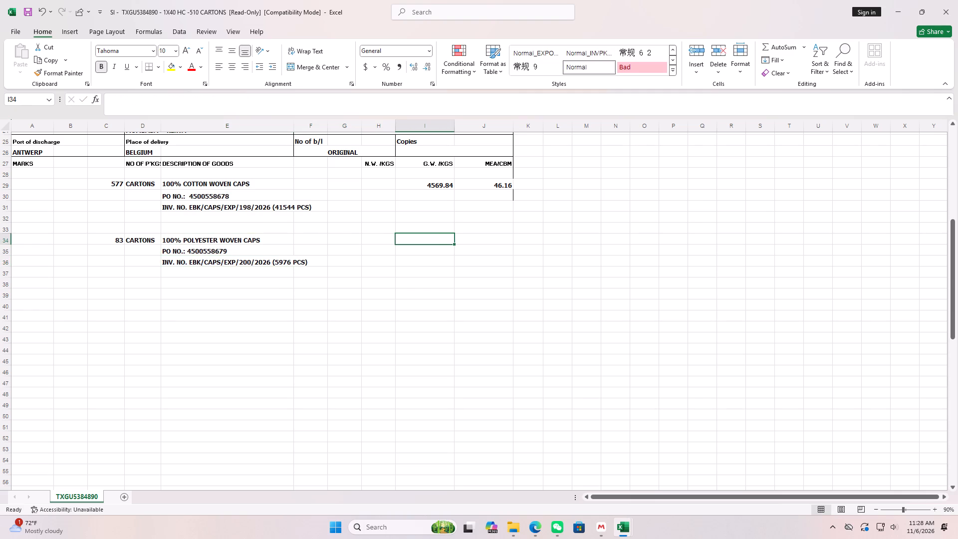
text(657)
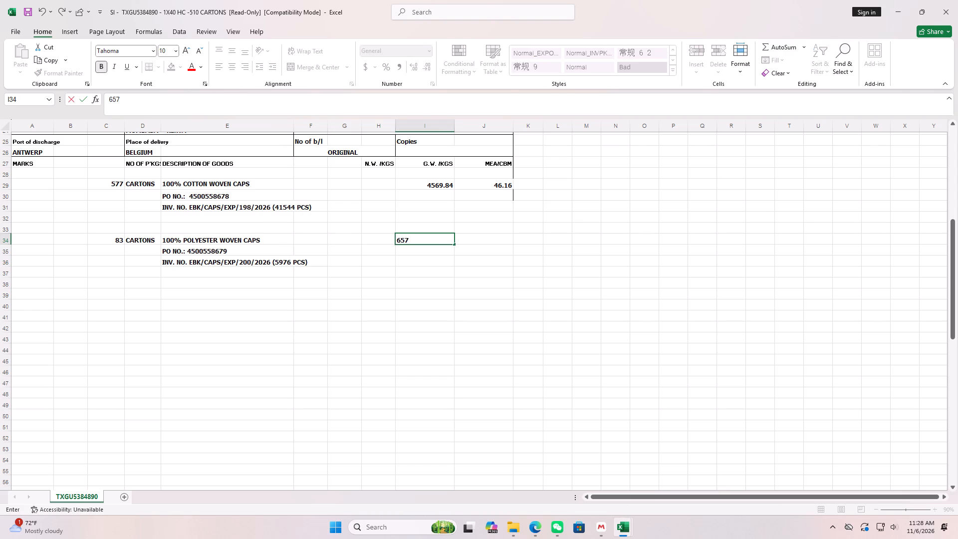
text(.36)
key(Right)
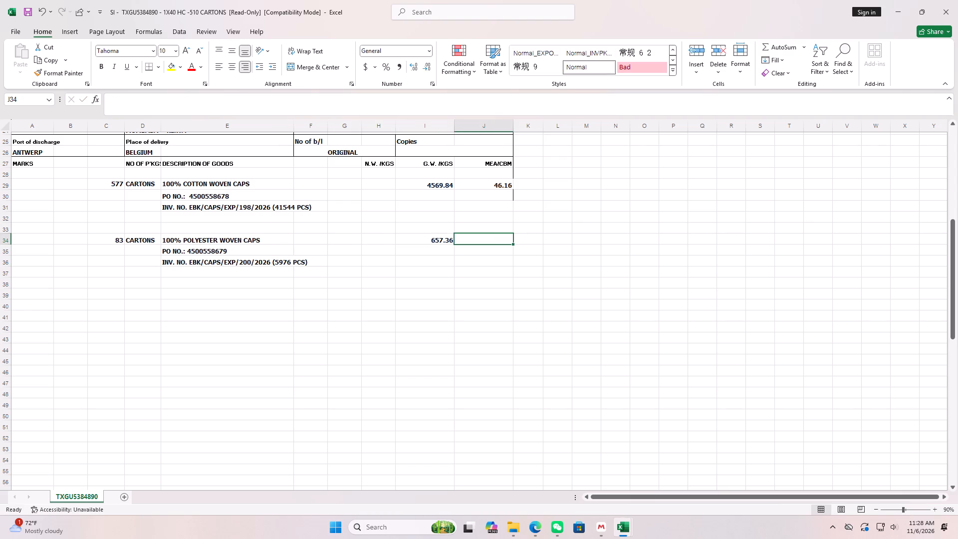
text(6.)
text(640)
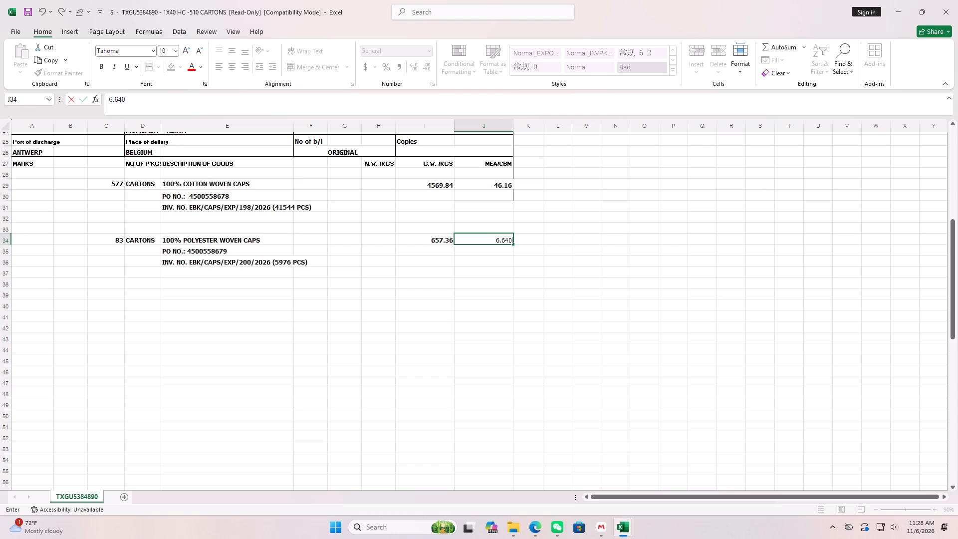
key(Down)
Start a third goods line in row 39 with 86 in column C and CARTONS in column D.
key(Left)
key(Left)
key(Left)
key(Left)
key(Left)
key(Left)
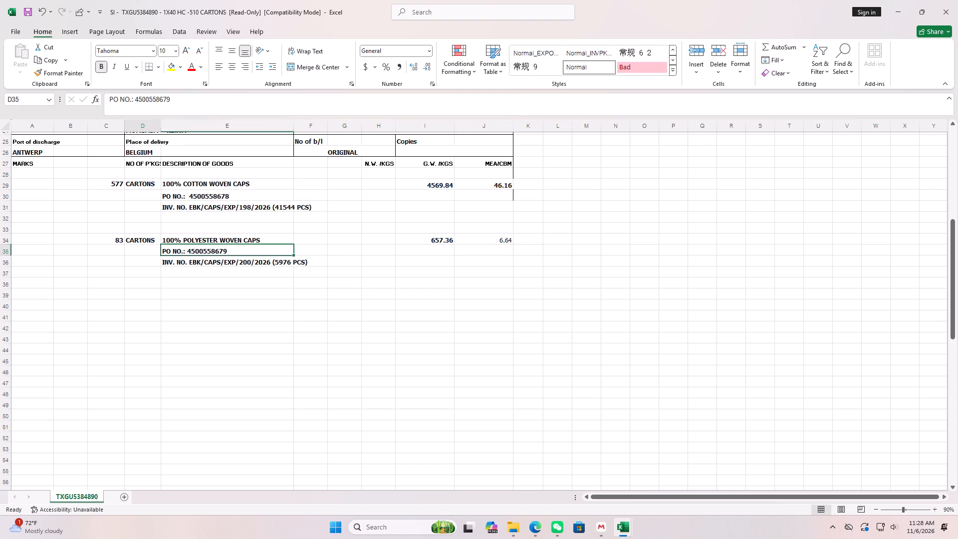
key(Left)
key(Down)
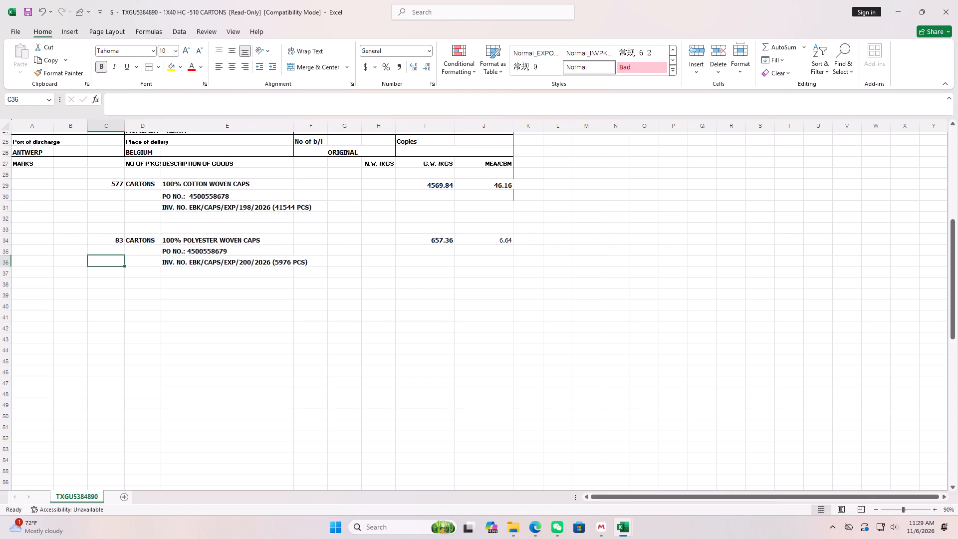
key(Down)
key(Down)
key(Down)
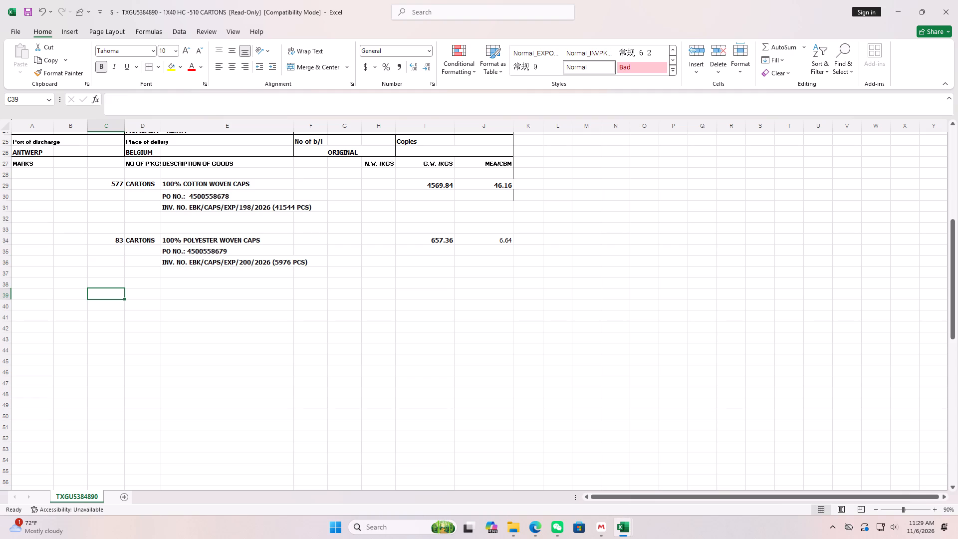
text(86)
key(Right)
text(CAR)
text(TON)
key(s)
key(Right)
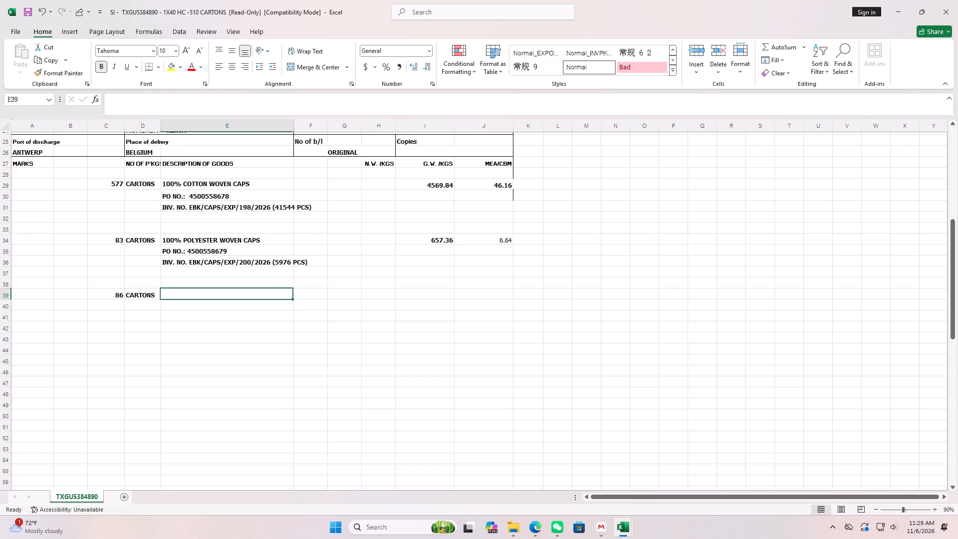
Copy the description 100% COTTON WOVEN CAPS from E29 into E39 for the third goods line.
scroll(211, 151, down, 9)
scroll(248, 211, up, 10)
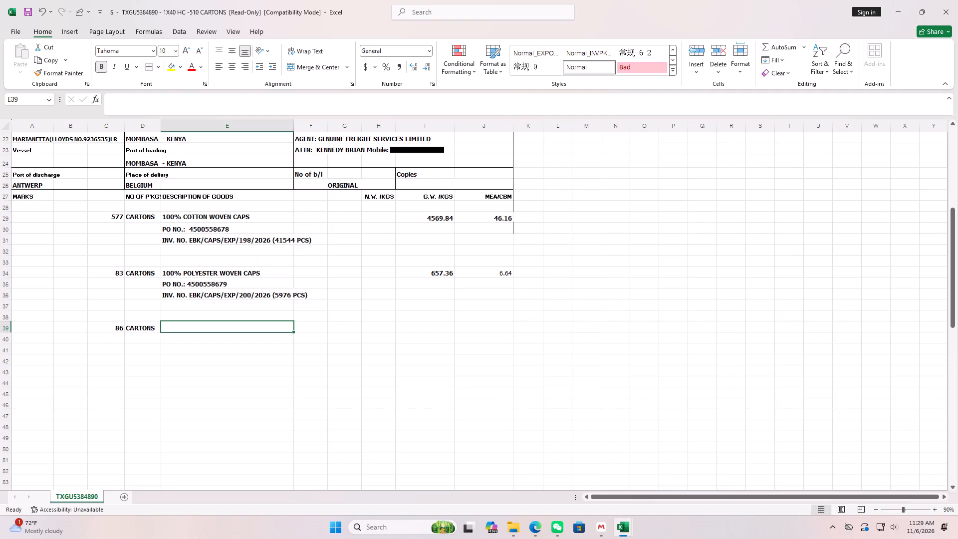
click(230, 213)
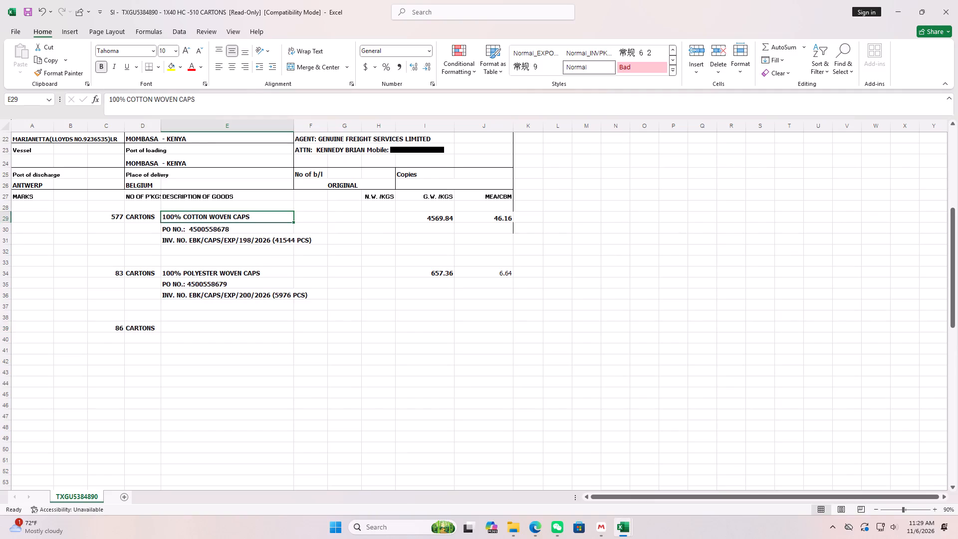
key(ctrl+c)
click(193, 326)
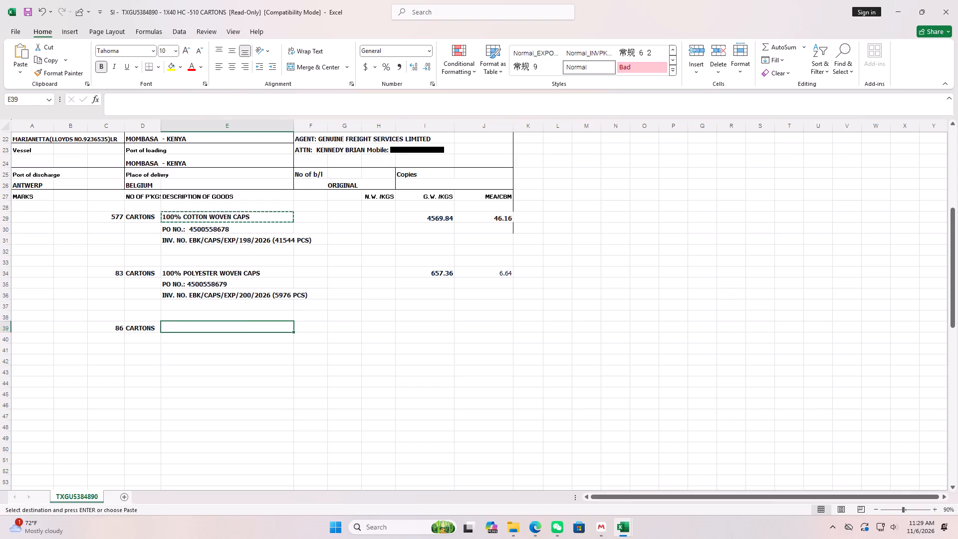
key(ctrl+v)
click(190, 337)
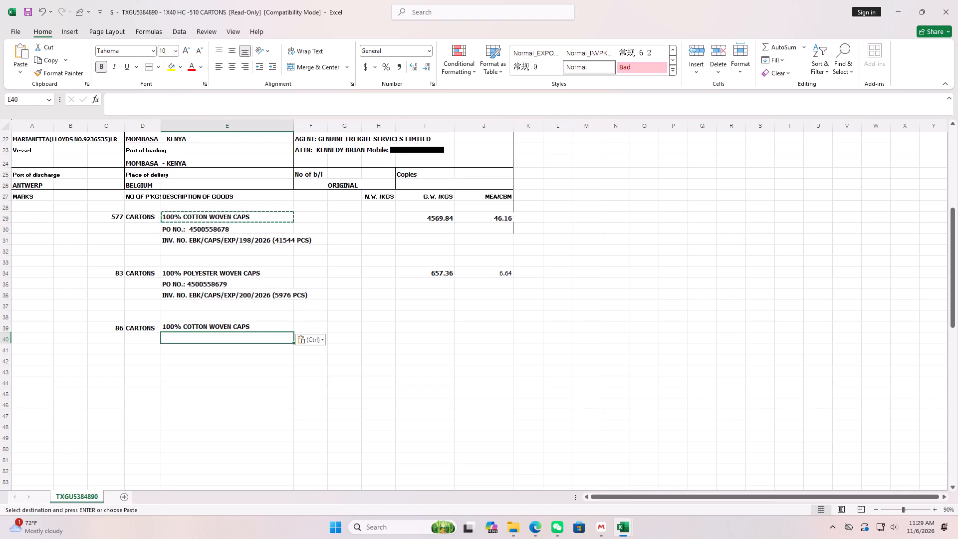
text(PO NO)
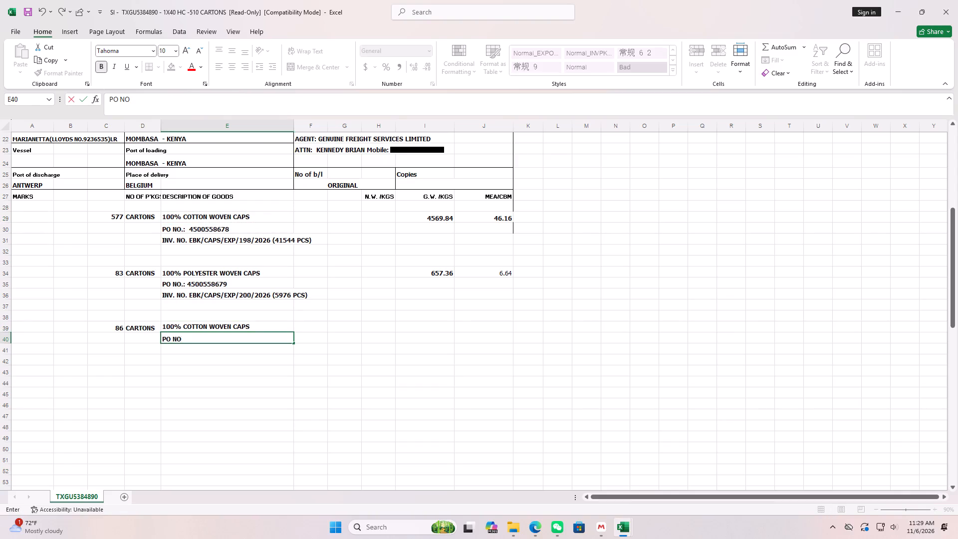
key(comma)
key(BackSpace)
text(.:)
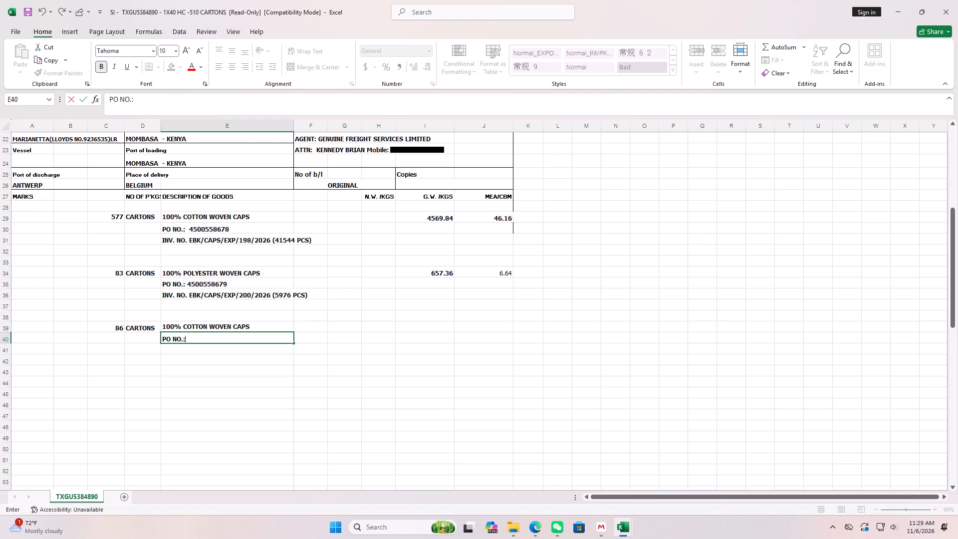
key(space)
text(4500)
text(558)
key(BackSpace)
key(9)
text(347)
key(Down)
Enter INV. NO. EBK/CAPS/EXP/197/2026 (6192) in E41, below the third goods line's PO number.
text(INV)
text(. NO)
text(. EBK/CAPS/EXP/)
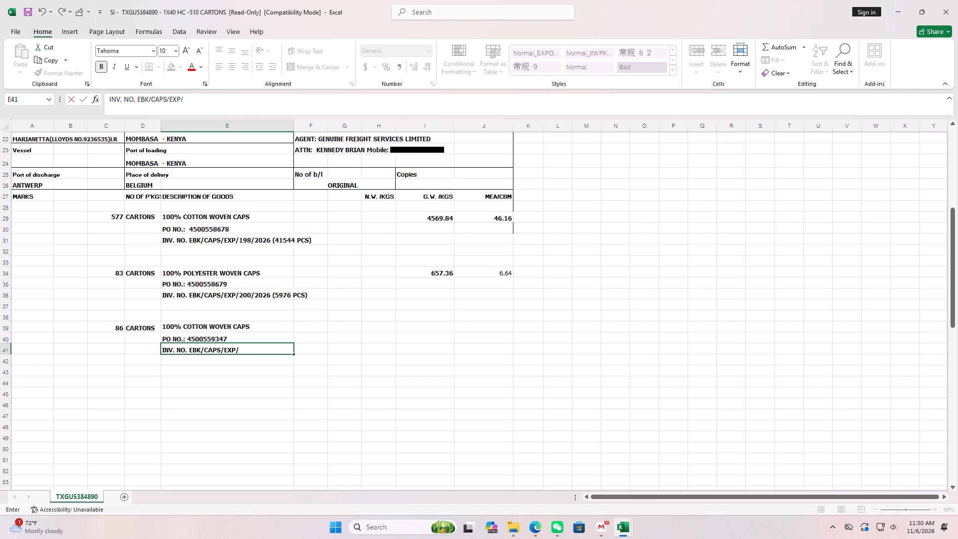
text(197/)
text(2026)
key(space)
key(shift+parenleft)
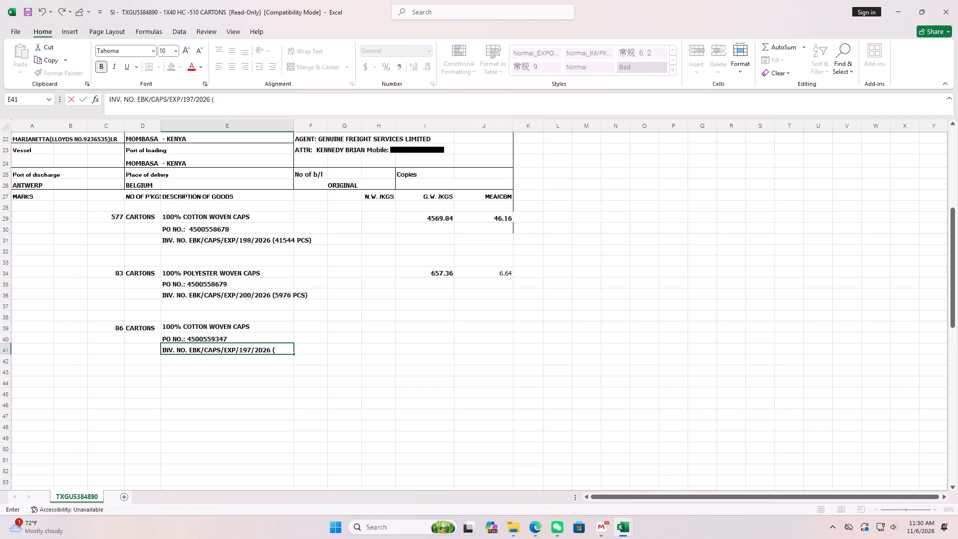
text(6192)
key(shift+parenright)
Enter the third goods line's gross weight of 681.12 in I39 and measurement of 6.880 in J39.
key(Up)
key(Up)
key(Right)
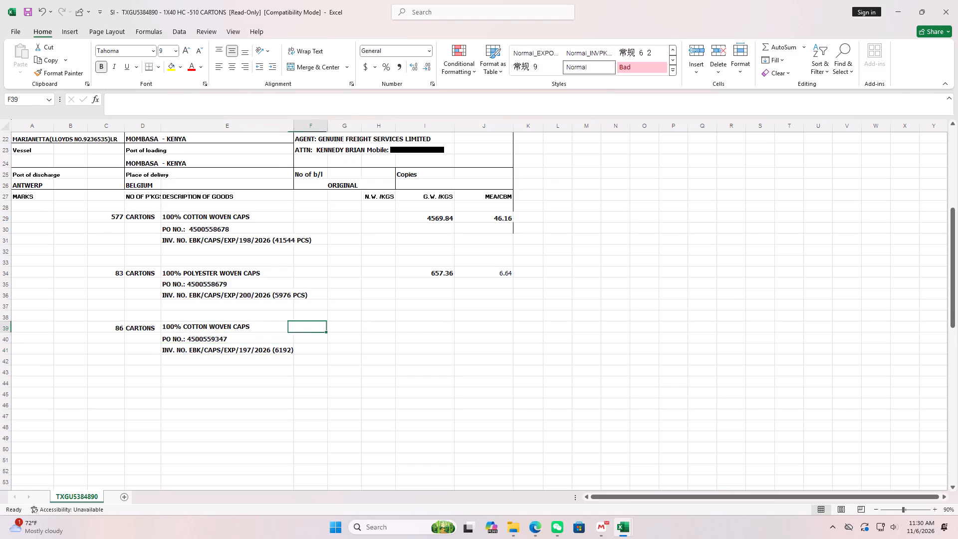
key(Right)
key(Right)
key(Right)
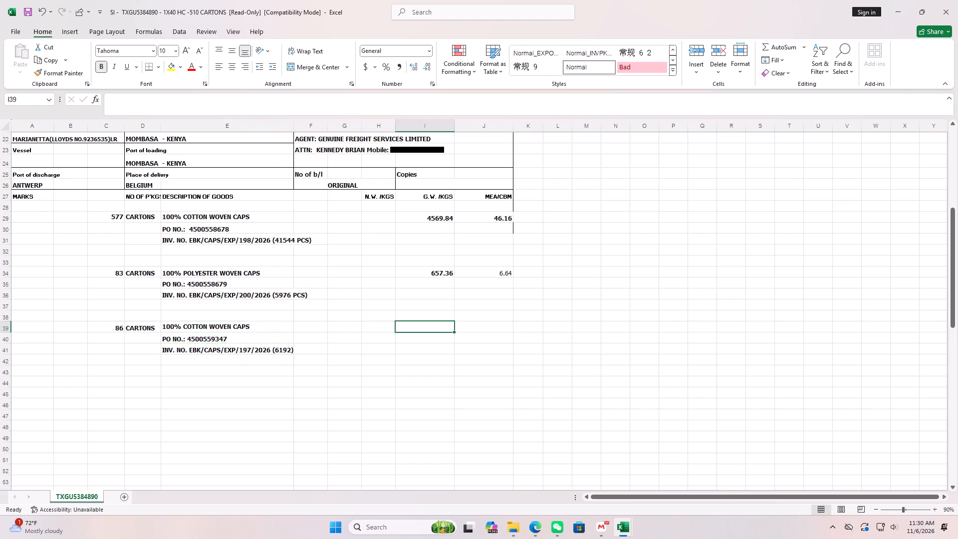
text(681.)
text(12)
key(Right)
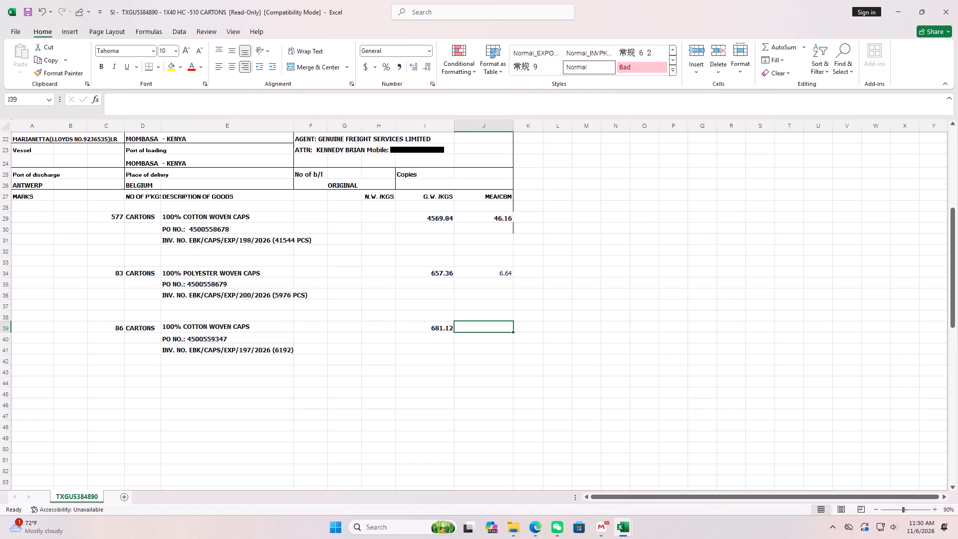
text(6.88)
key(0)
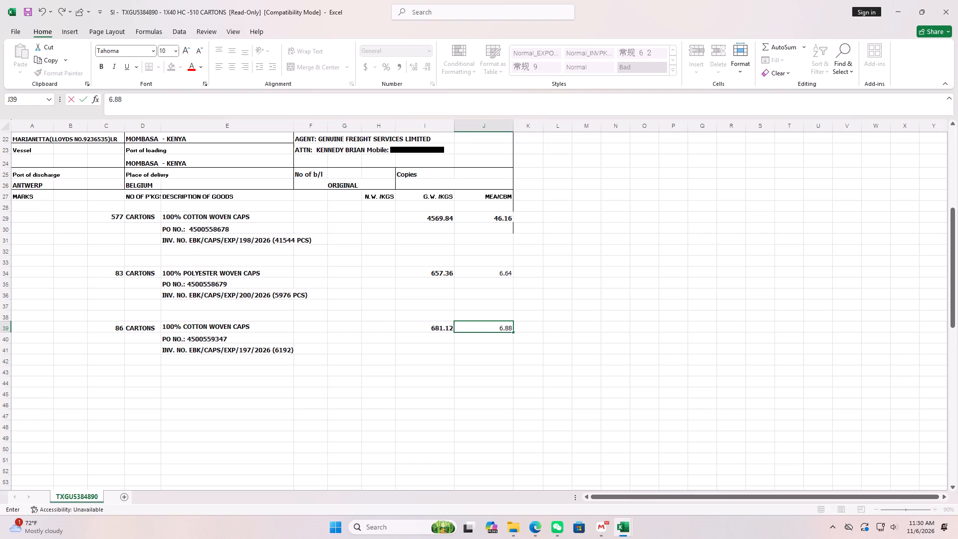
click(663, 301)
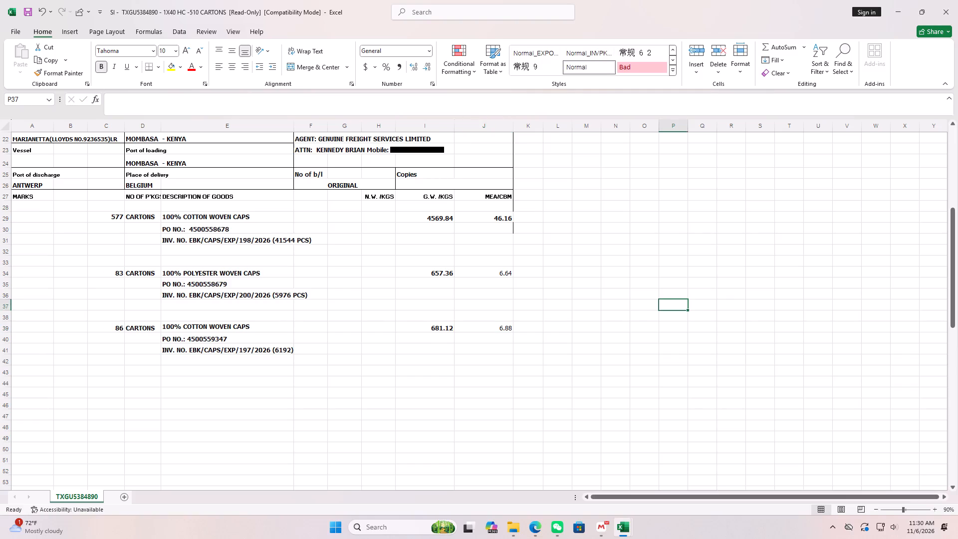
Make the measurements of the second and third goods lines in J34 and J39 bold.
click(506, 274)
click(101, 64)
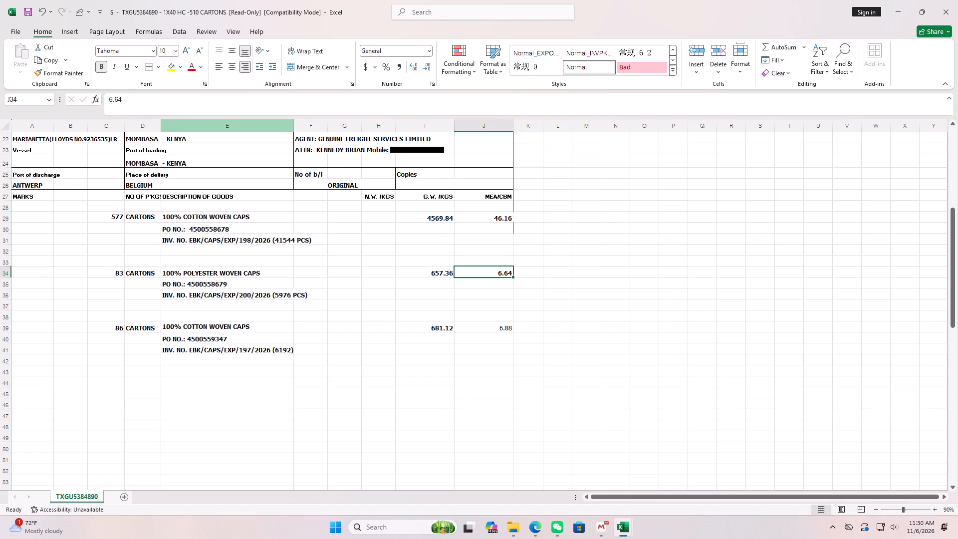
click(502, 330)
click(100, 63)
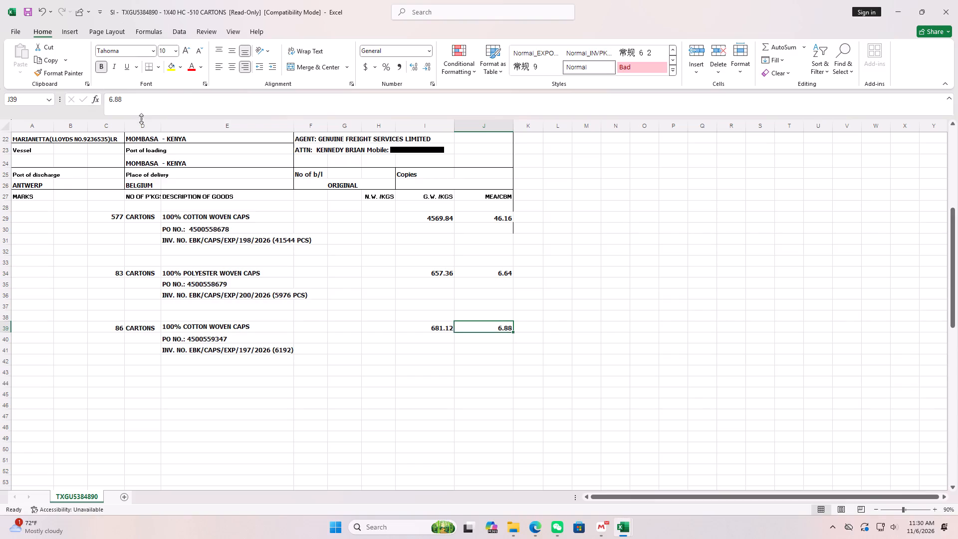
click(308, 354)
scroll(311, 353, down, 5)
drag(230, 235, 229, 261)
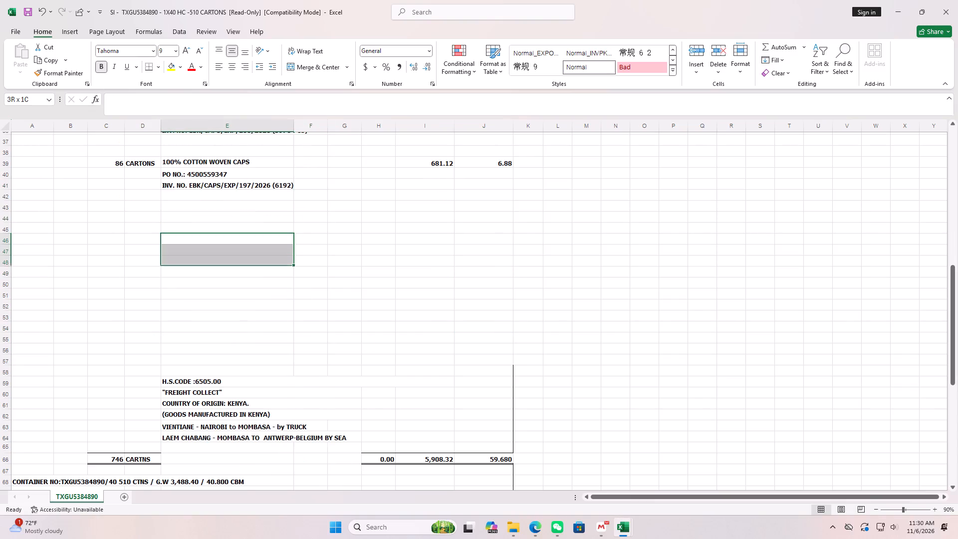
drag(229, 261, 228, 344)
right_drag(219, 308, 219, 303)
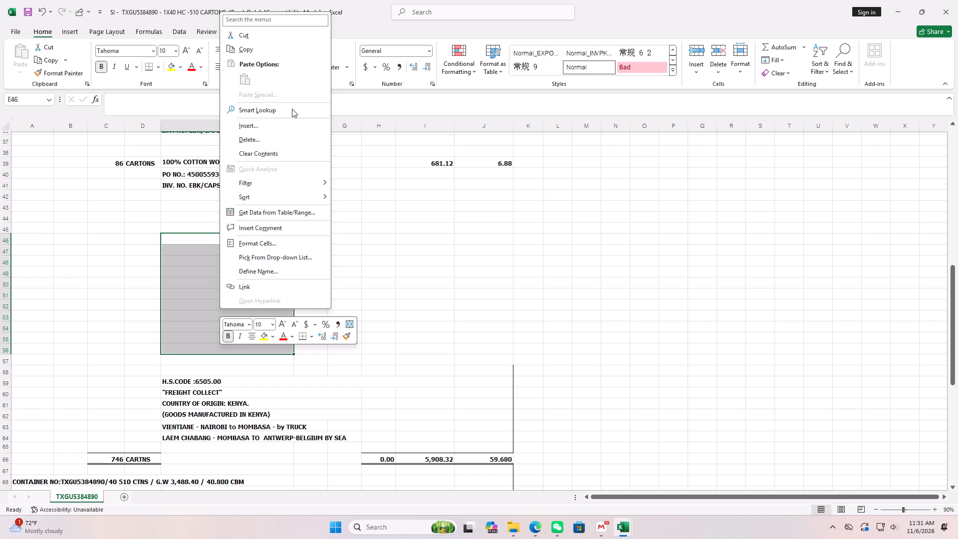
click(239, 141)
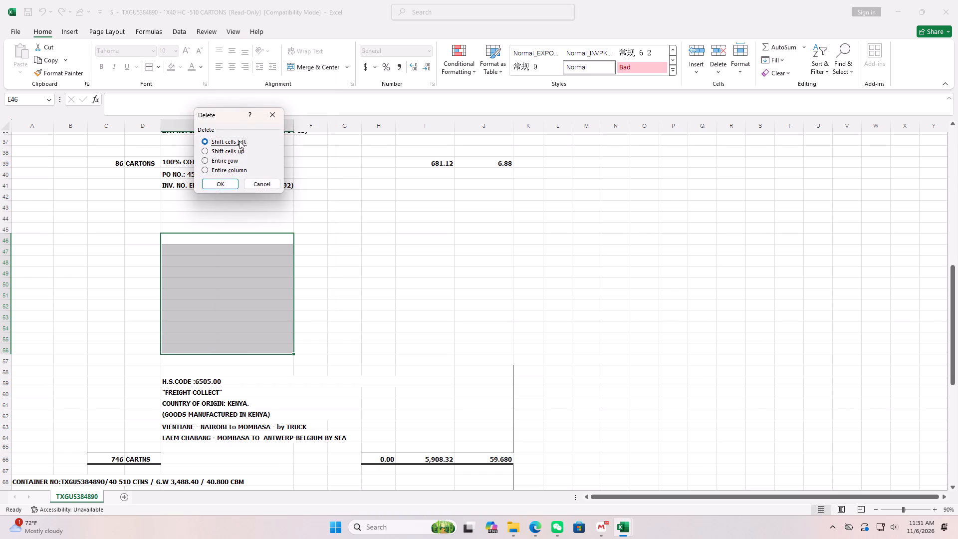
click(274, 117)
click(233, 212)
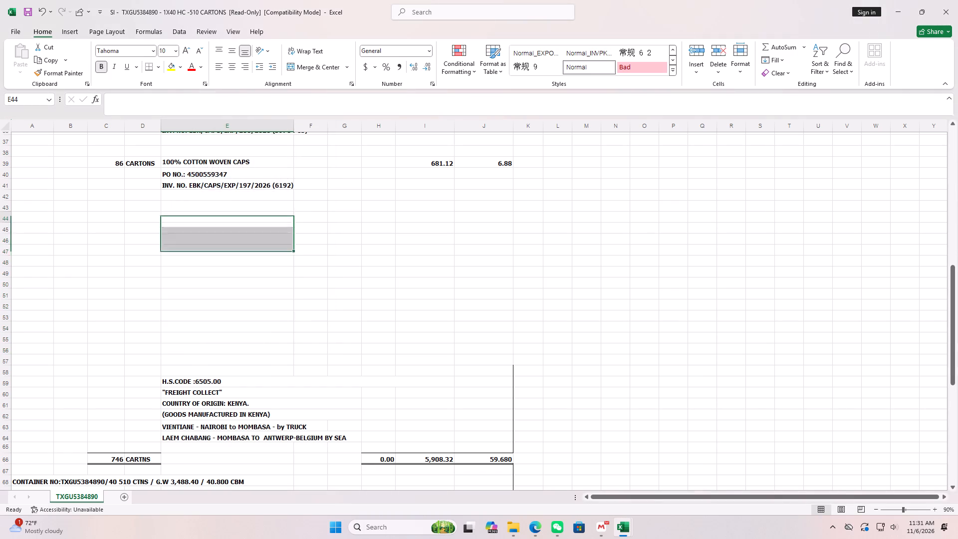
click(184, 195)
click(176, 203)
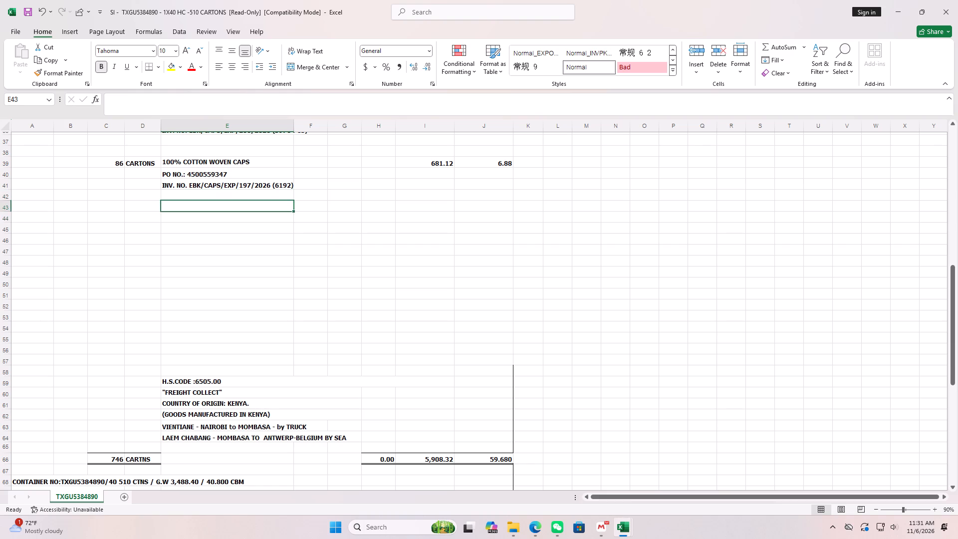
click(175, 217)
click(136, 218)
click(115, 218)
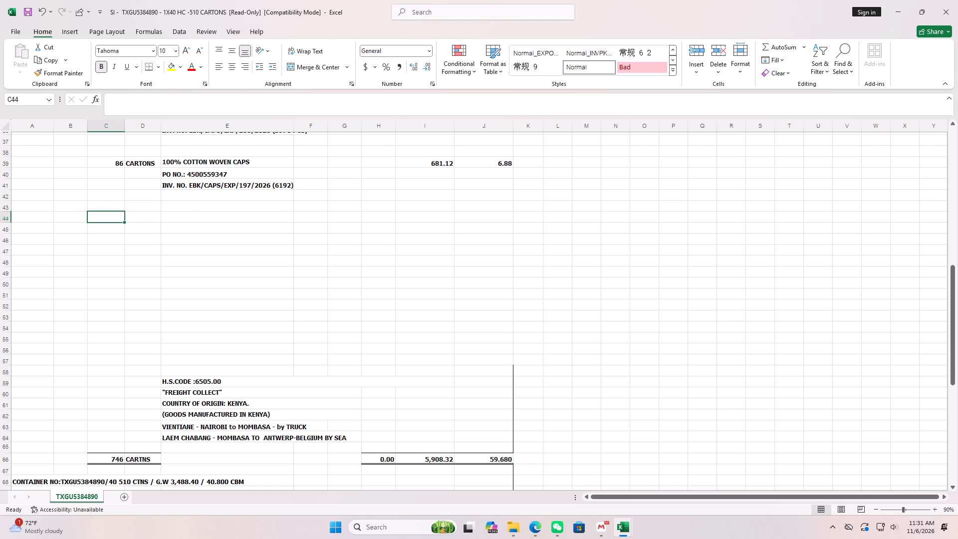
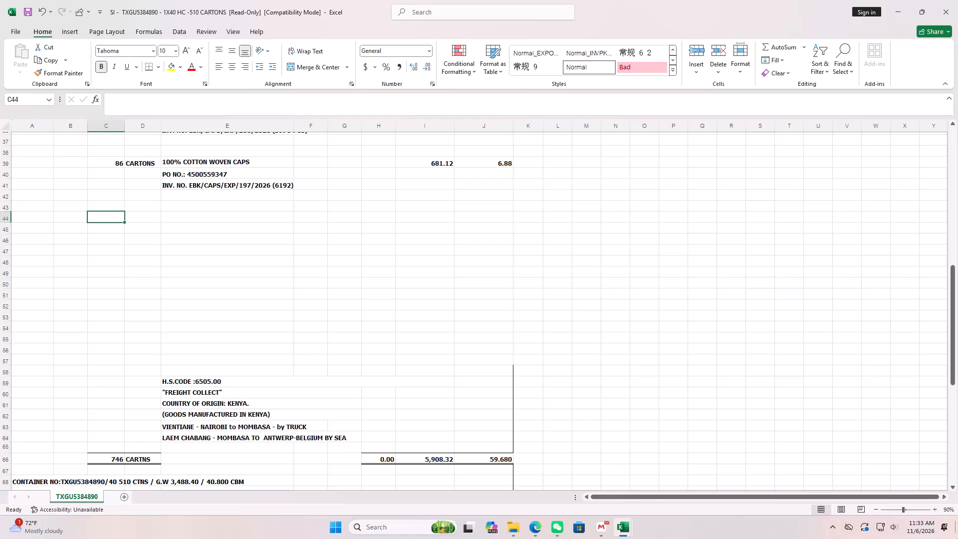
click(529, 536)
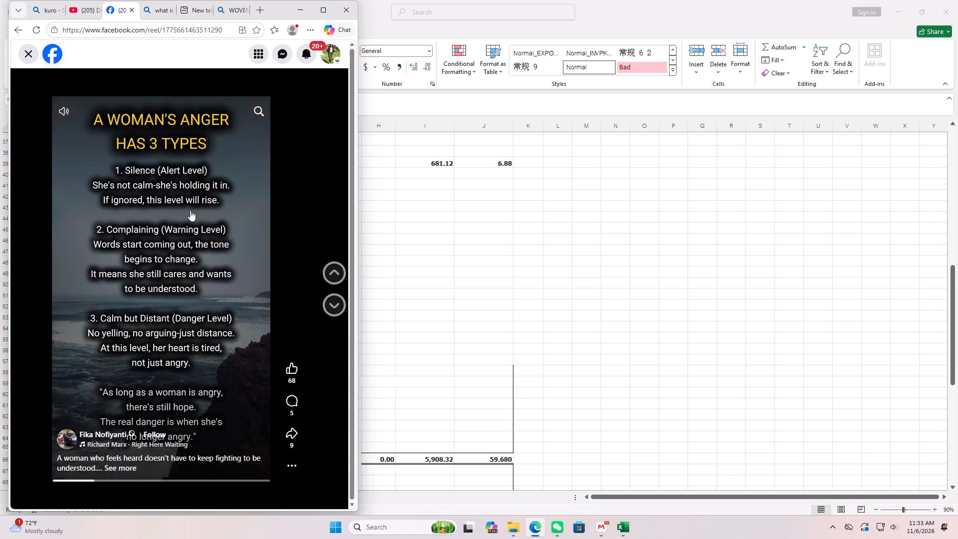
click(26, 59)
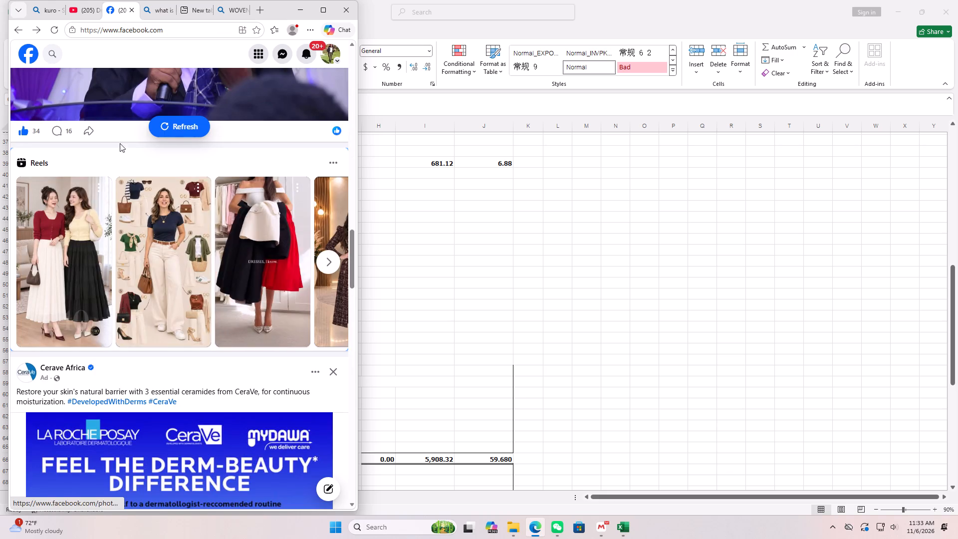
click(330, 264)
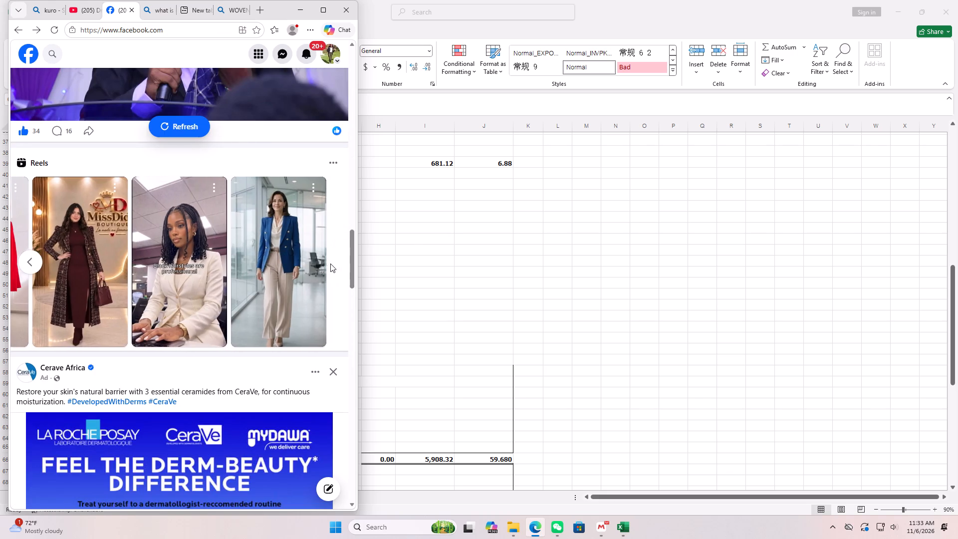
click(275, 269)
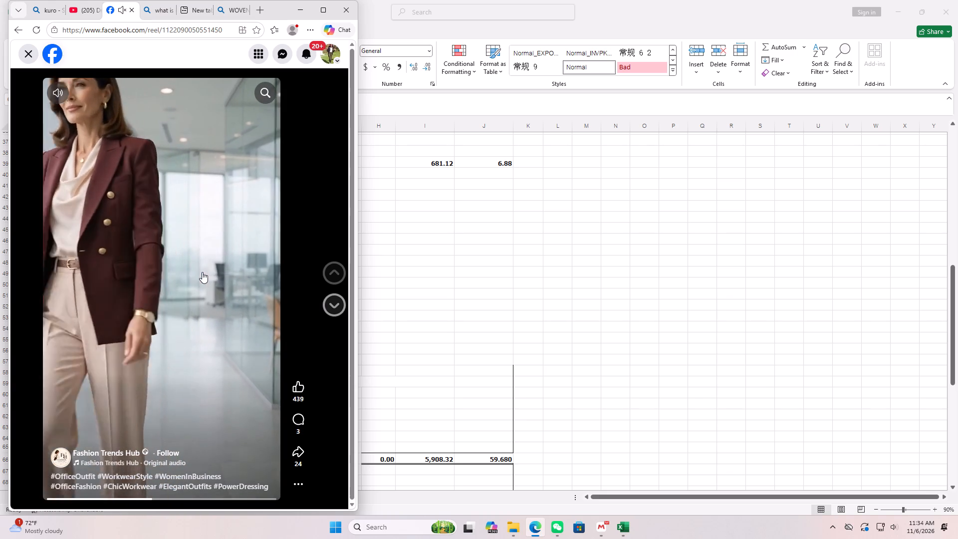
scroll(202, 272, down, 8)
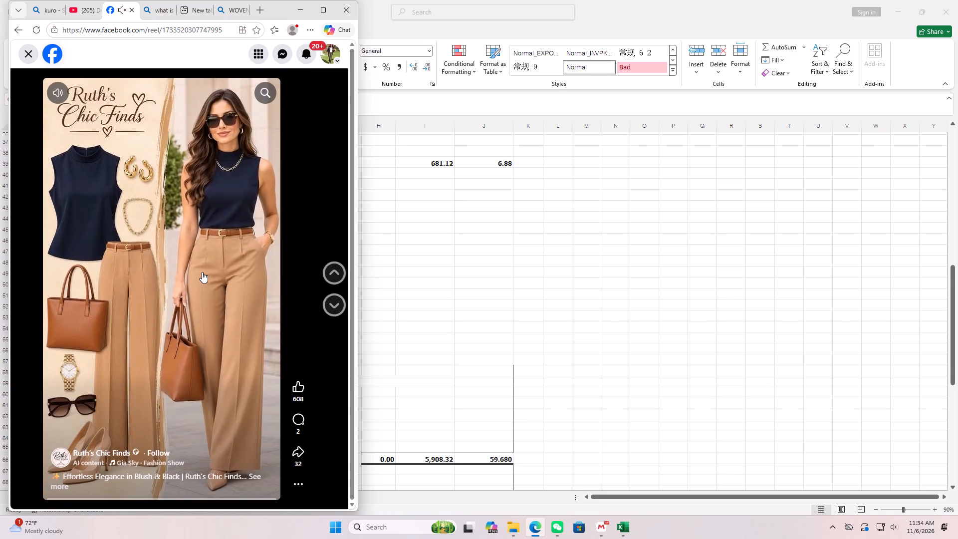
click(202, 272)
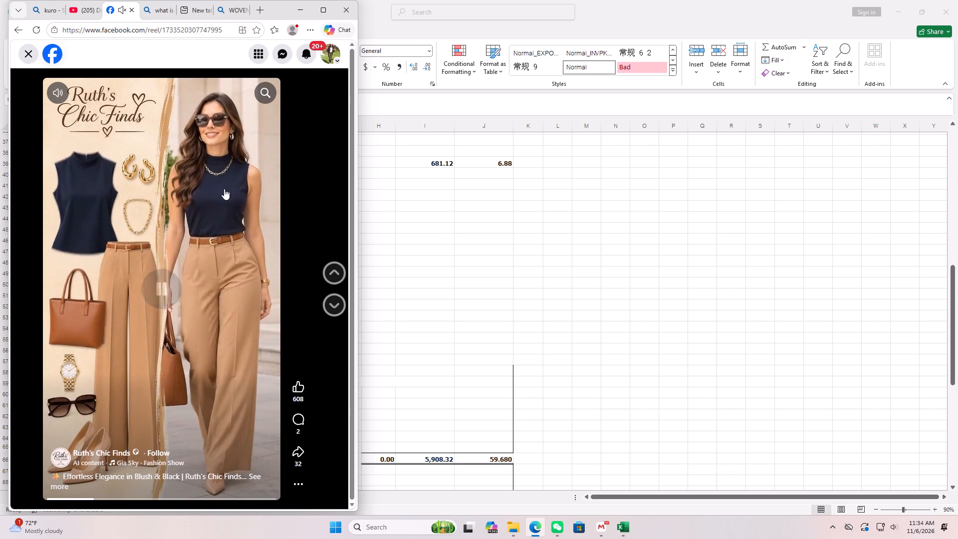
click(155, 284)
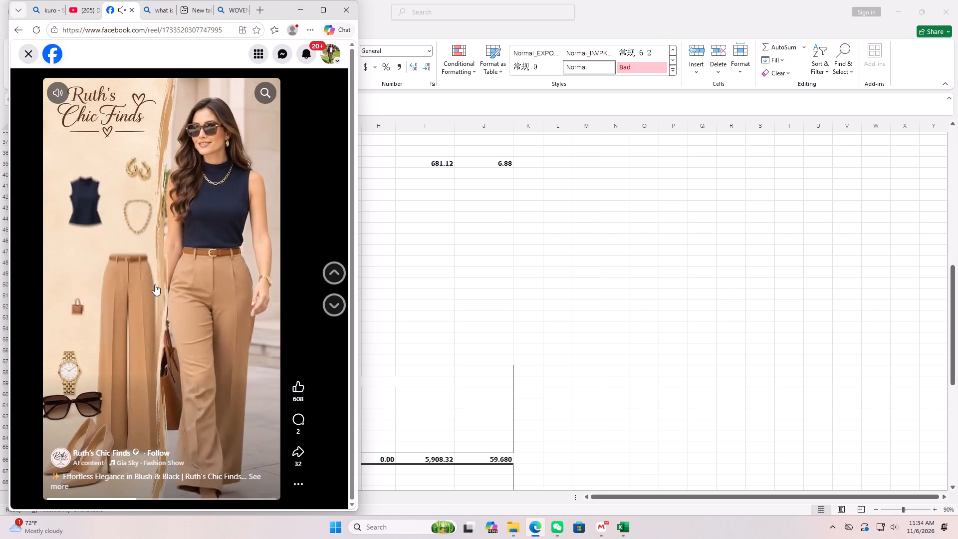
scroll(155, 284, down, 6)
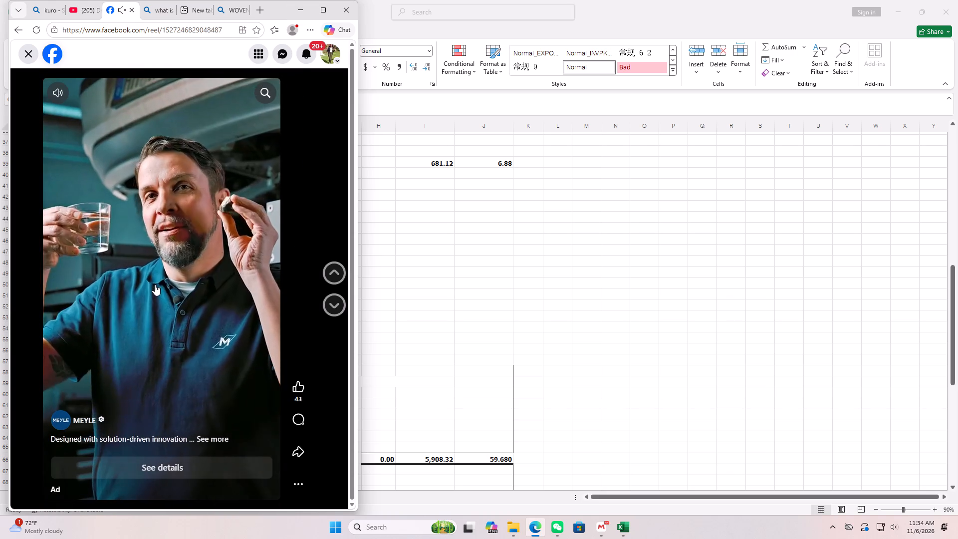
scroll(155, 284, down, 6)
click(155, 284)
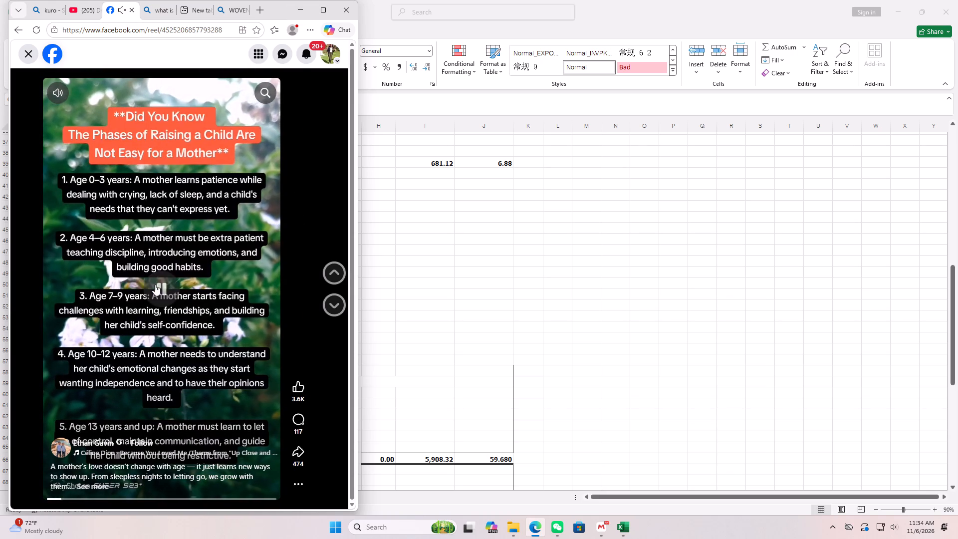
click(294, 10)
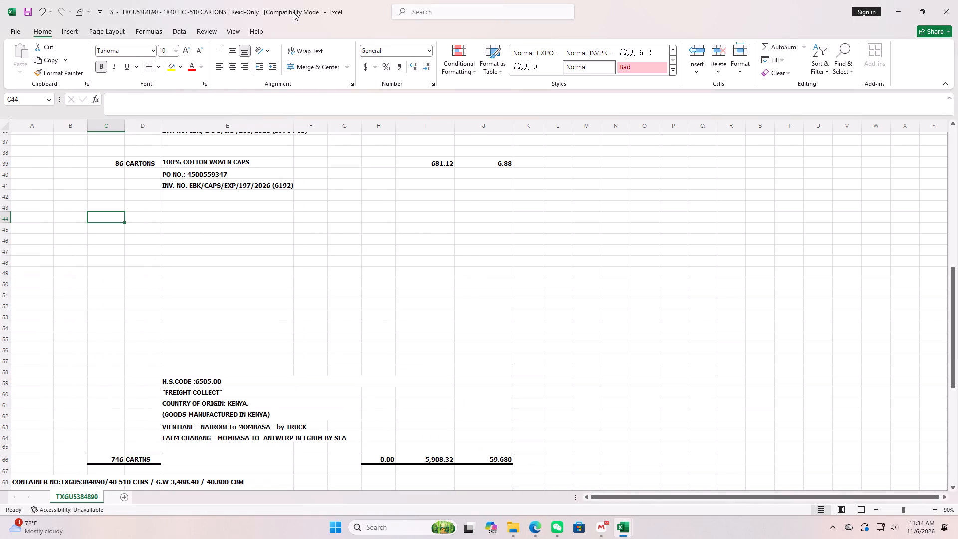
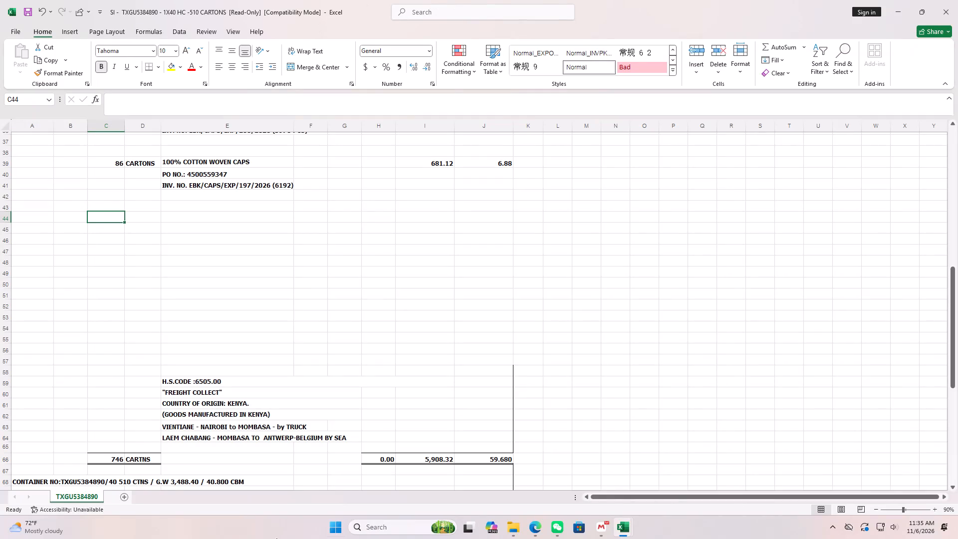
Close the container email and search results in AliMail, and minimize the open windows to reach the desktop.
click(550, 533)
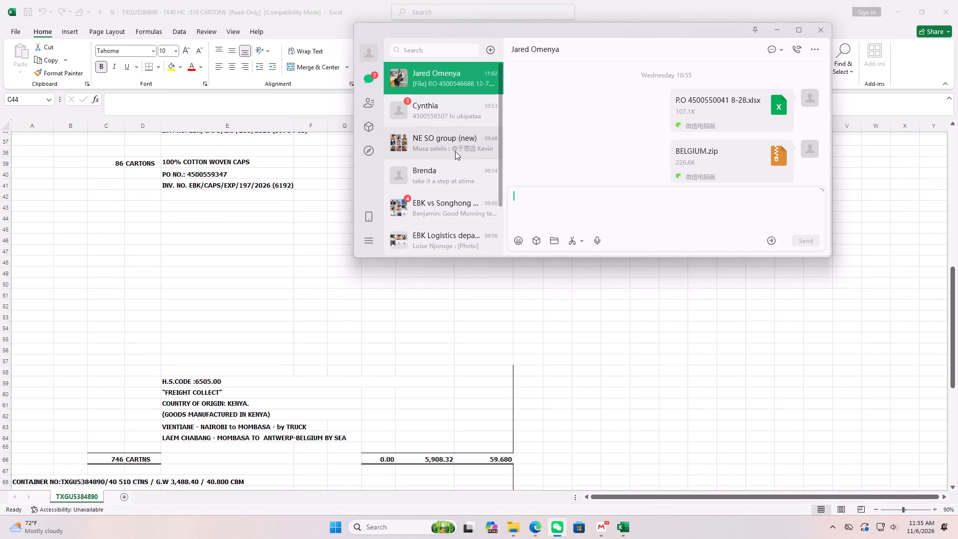
click(776, 26)
click(899, 14)
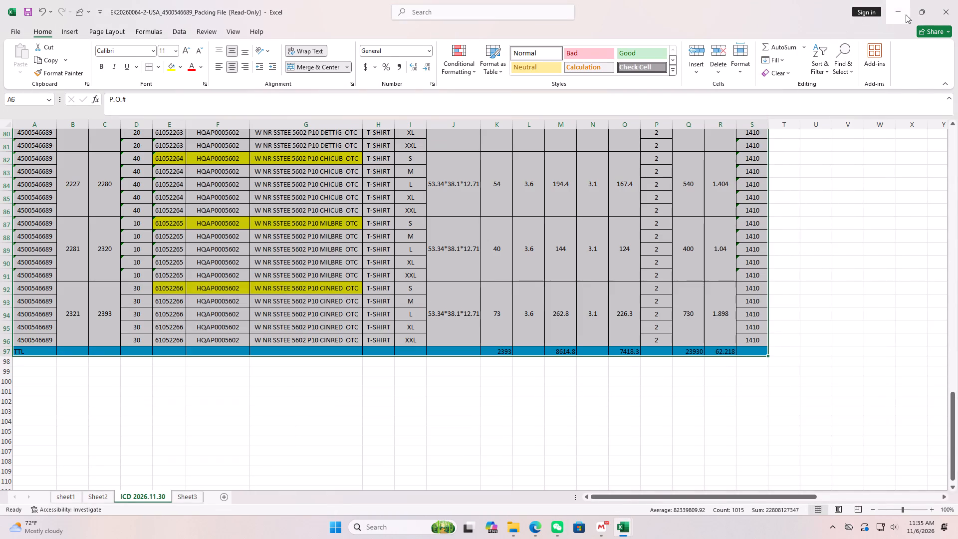
click(899, 1)
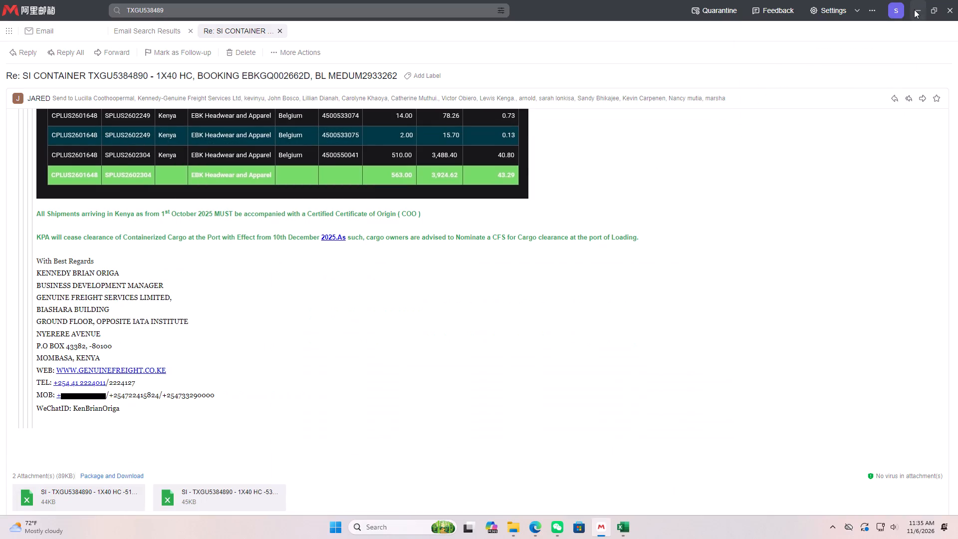
click(58, 34)
click(281, 30)
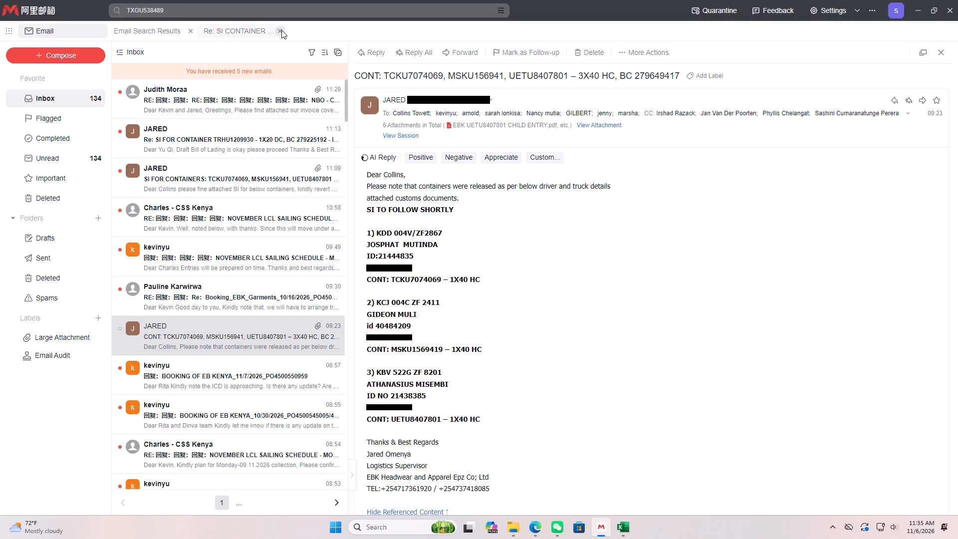
click(193, 33)
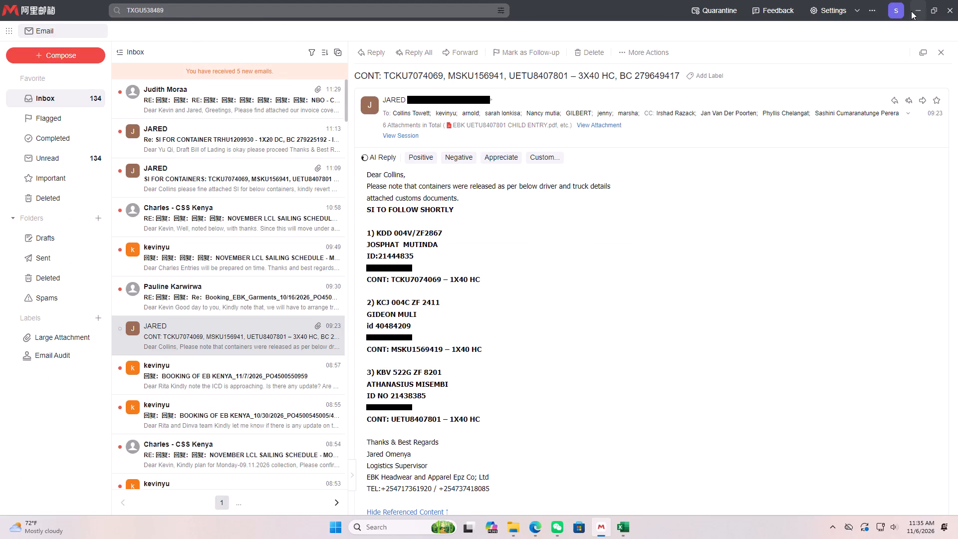
click(916, 10)
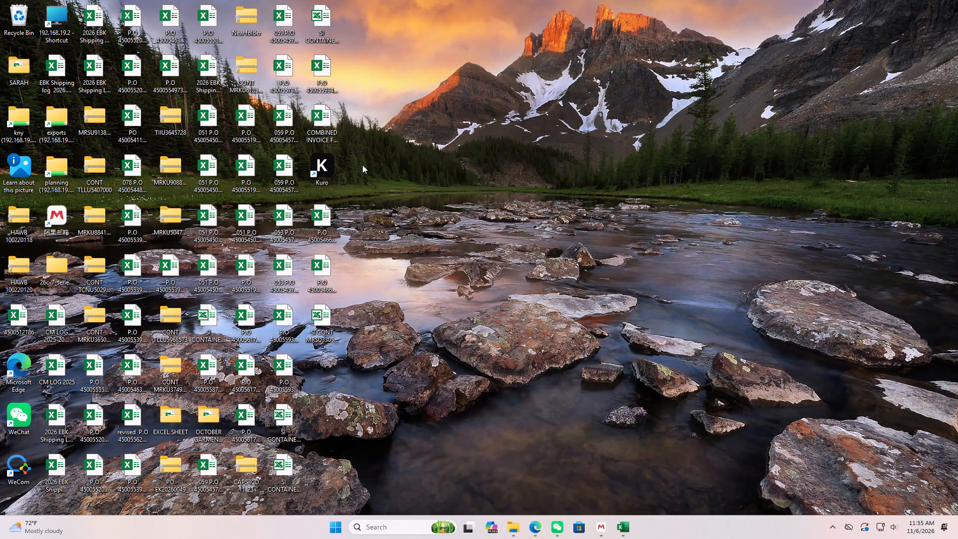
click(327, 215)
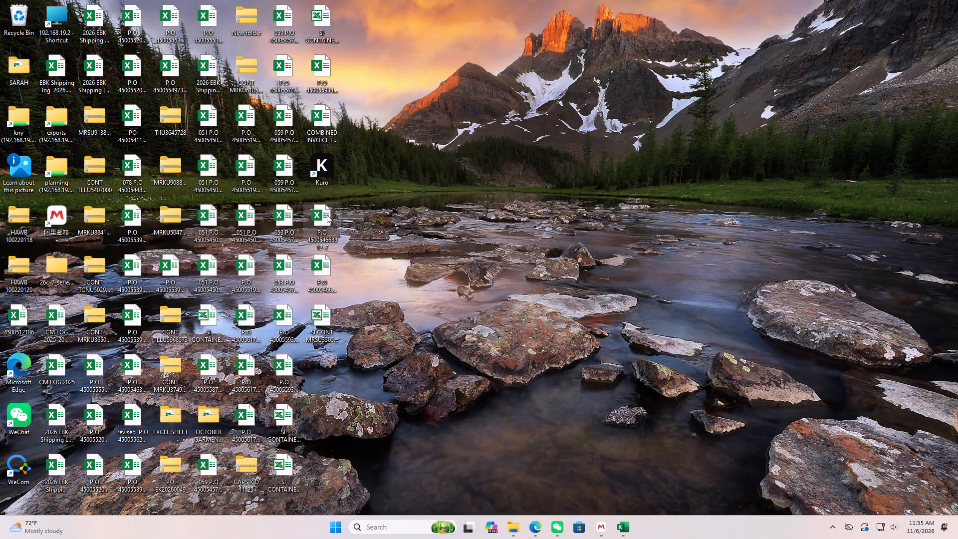
click(274, 285)
click(275, 325)
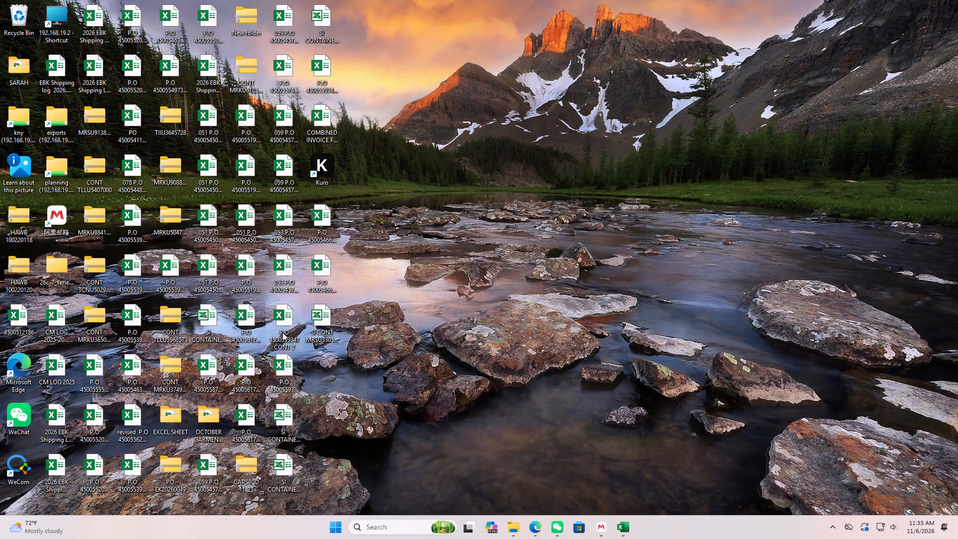
double_click(281, 365)
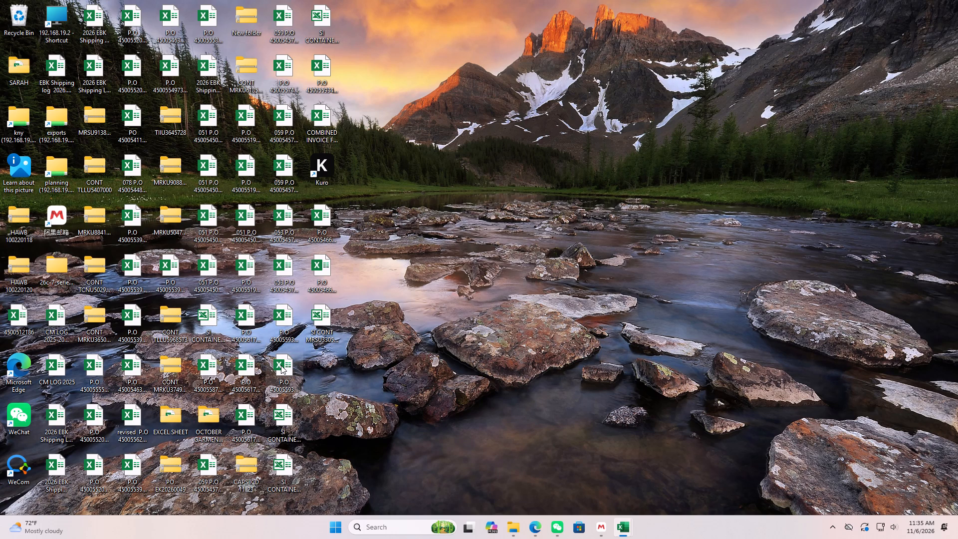
click(281, 365)
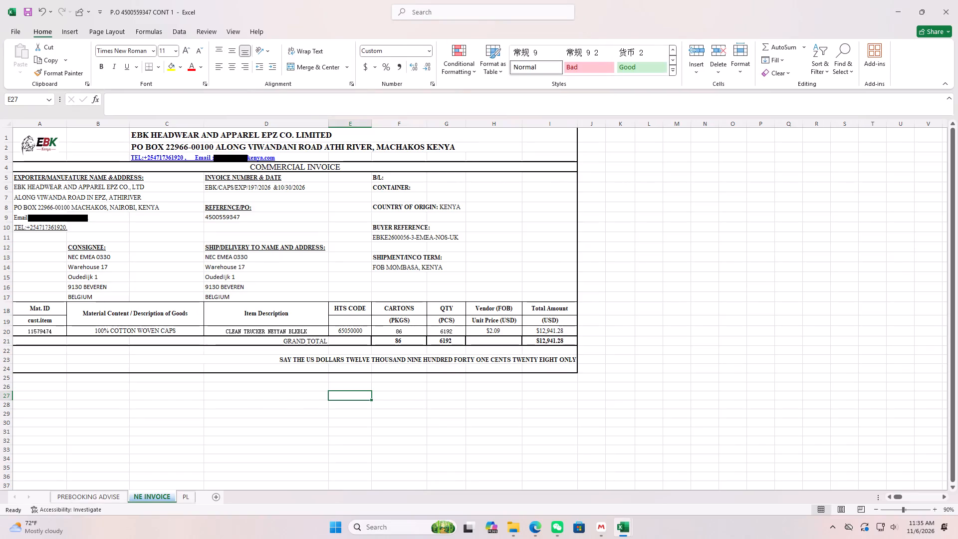
Look up the total net weight on the PL sheet and enter 588.24 in H39 of the shipping instruction for the third goods line.
click(182, 492)
scroll(366, 394, down, 11)
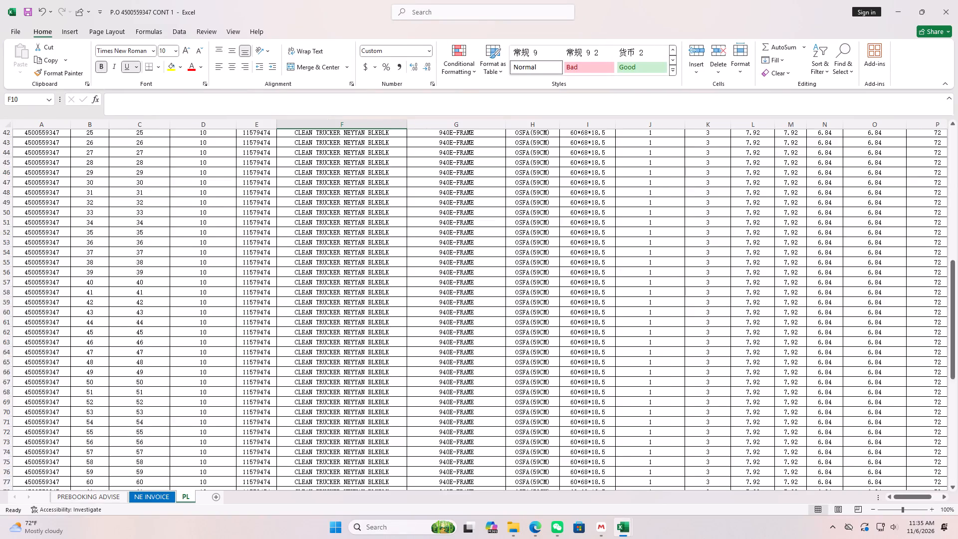
scroll(369, 394, down, 20)
scroll(369, 394, down, 1)
scroll(369, 394, up, 2)
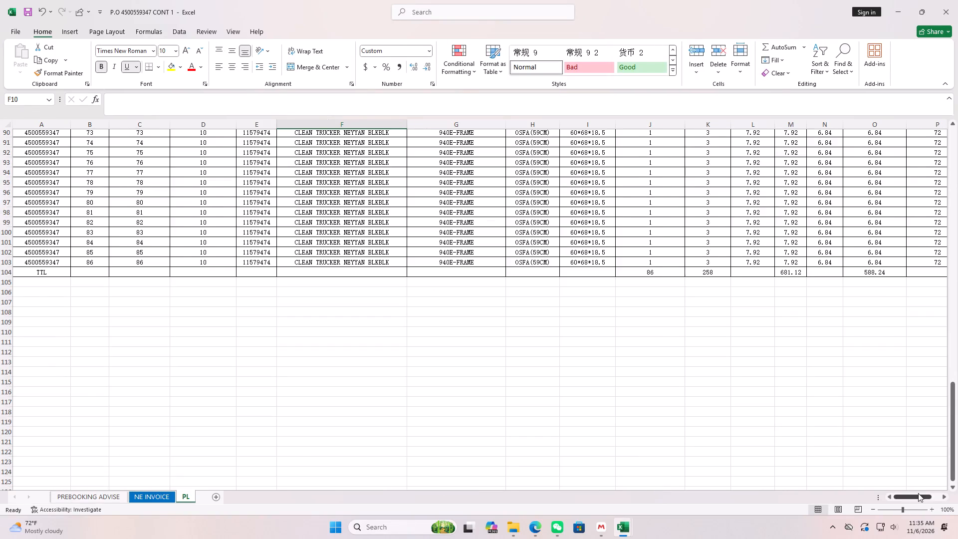
drag(918, 493, 925, 491)
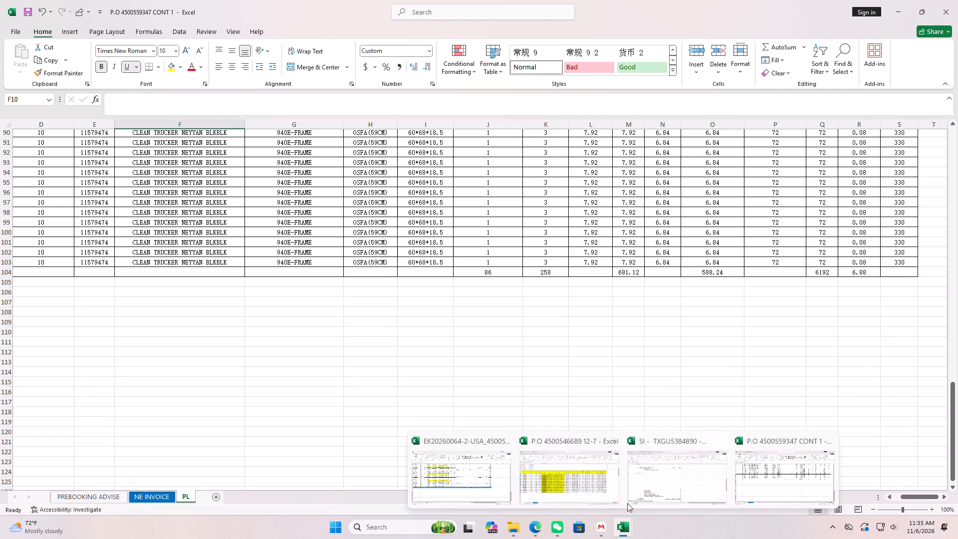
click(708, 477)
scroll(274, 196, up, 10)
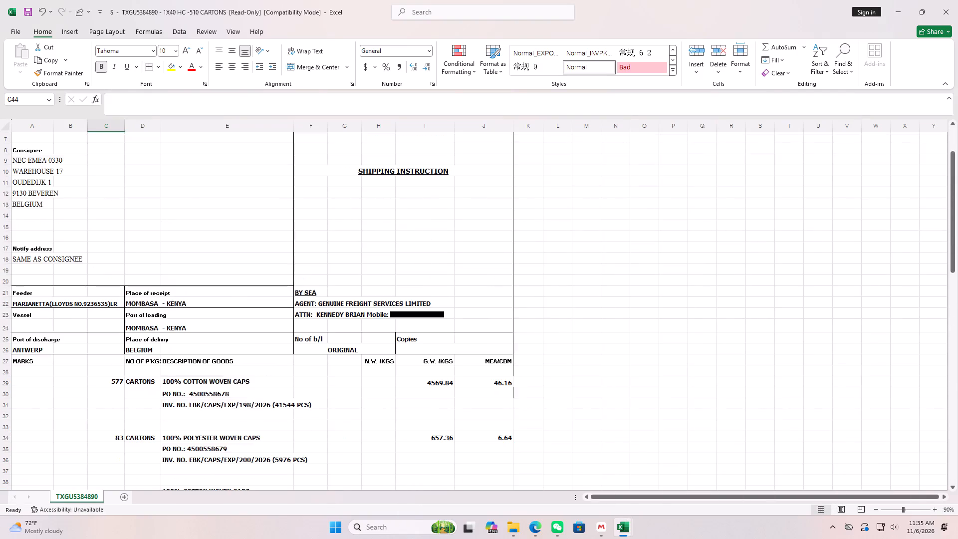
scroll(308, 229, down, 5)
scroll(309, 231, up, 1)
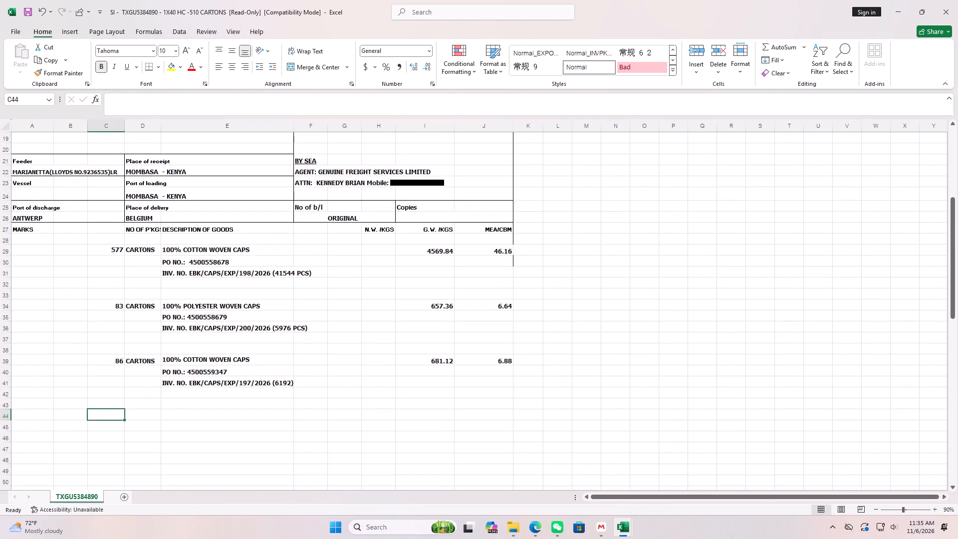
click(370, 361)
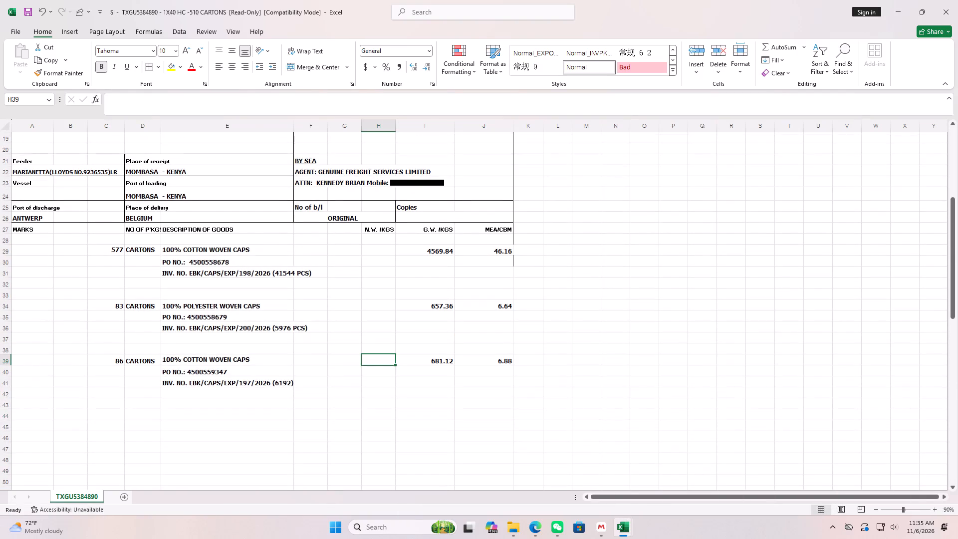
text(588.24)
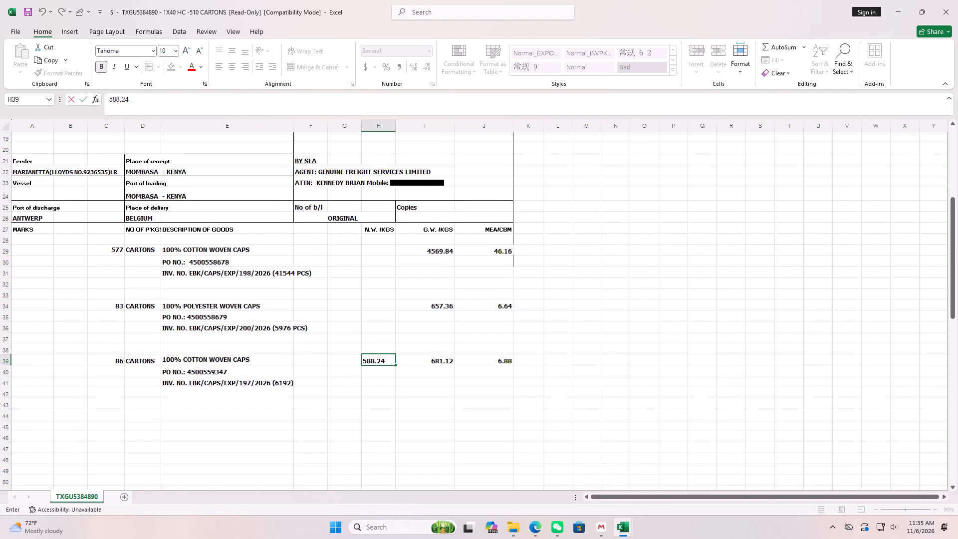
click(383, 304)
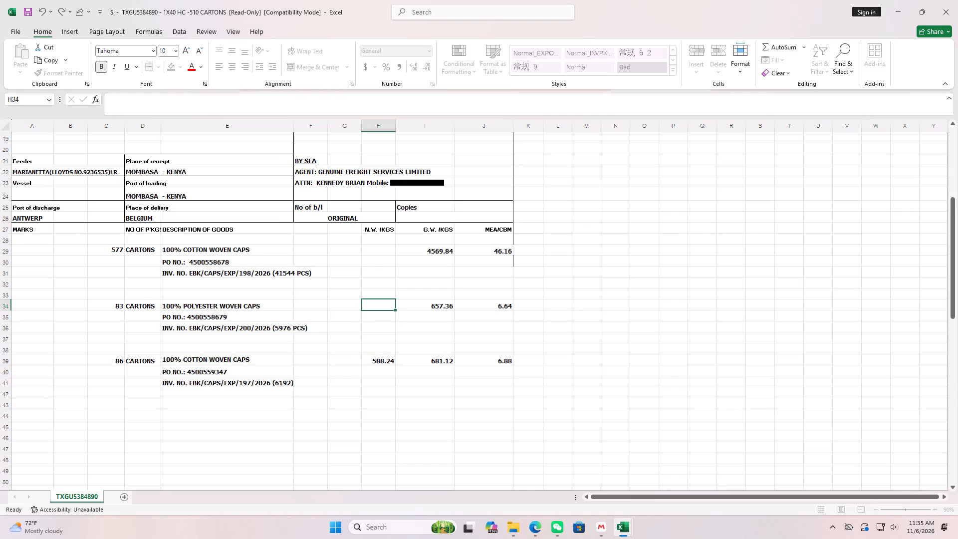
double_click(210, 315)
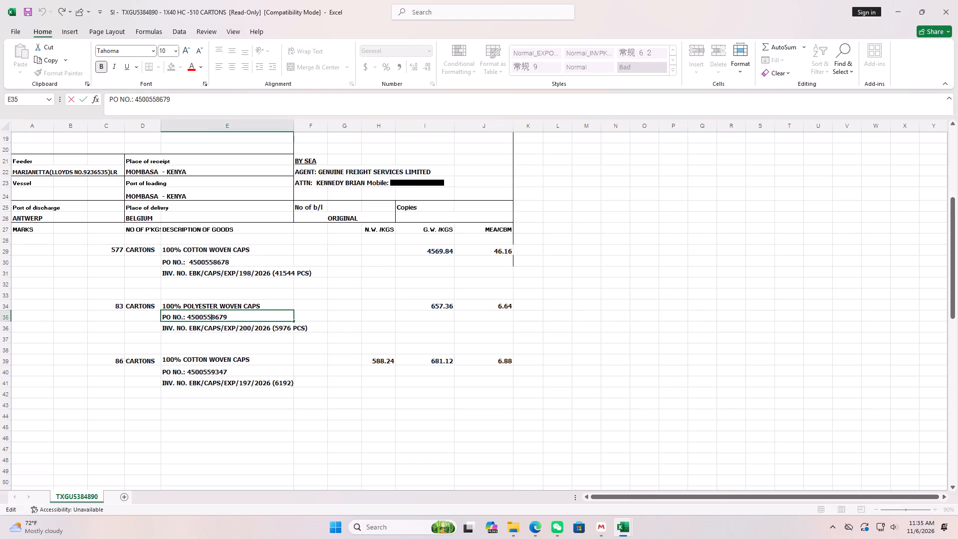
drag(187, 318, 271, 326)
key(ctrl+c)
click(599, 529)
drag(172, 8, 162, 9)
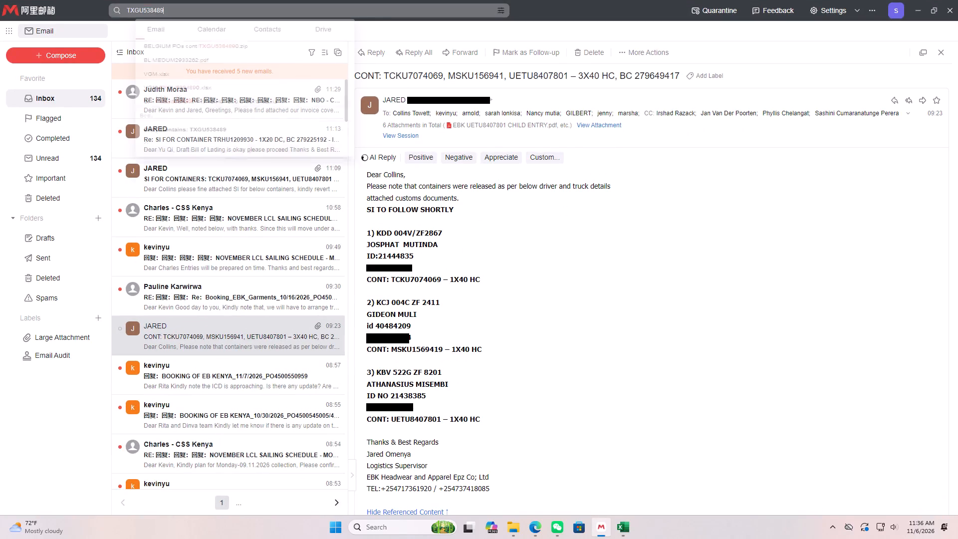
drag(162, 9, 104, 12)
key(ctrl+v)
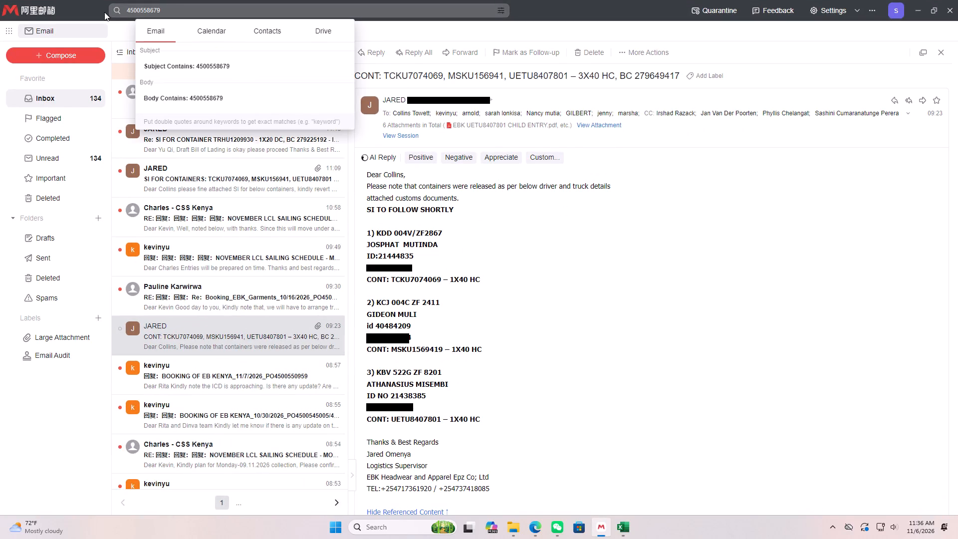
scroll(276, 71, down, 7)
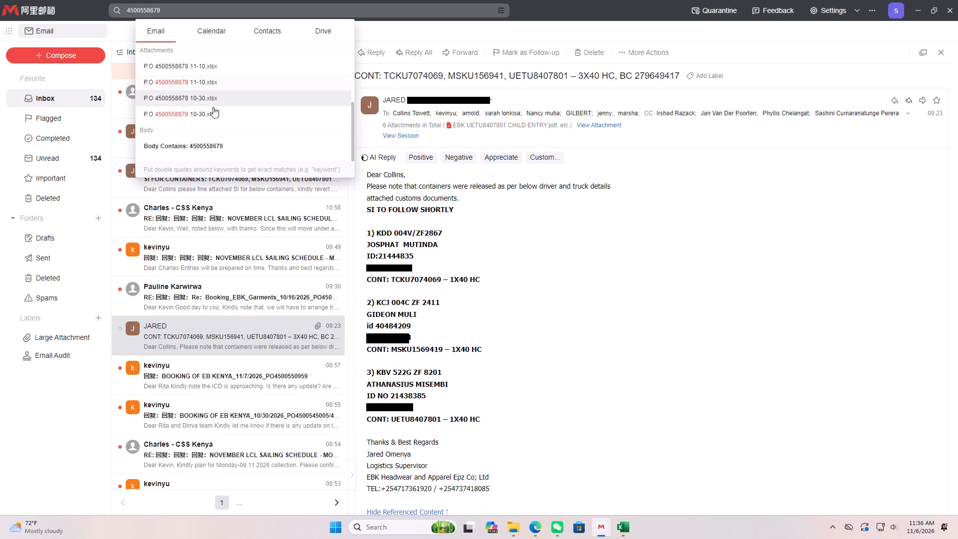
click(201, 144)
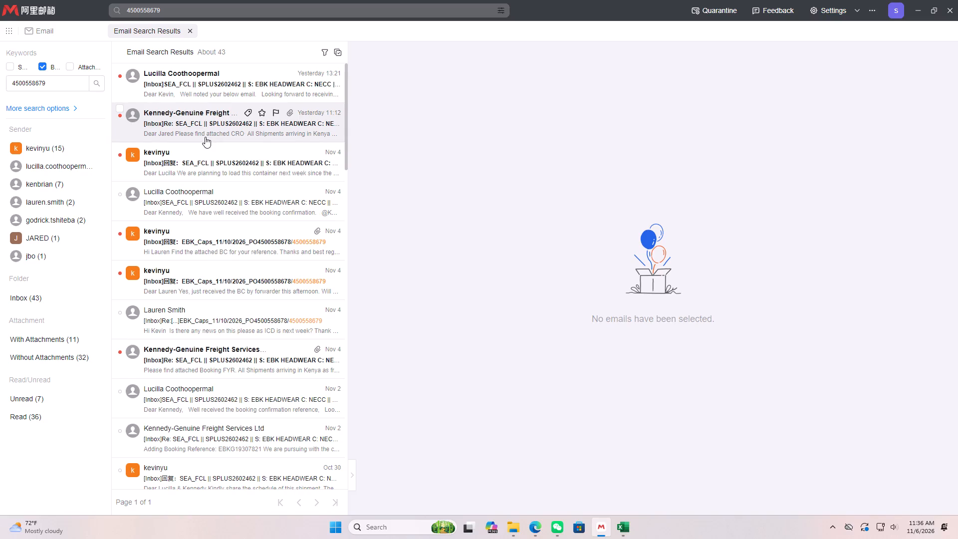
scroll(219, 156, down, 4)
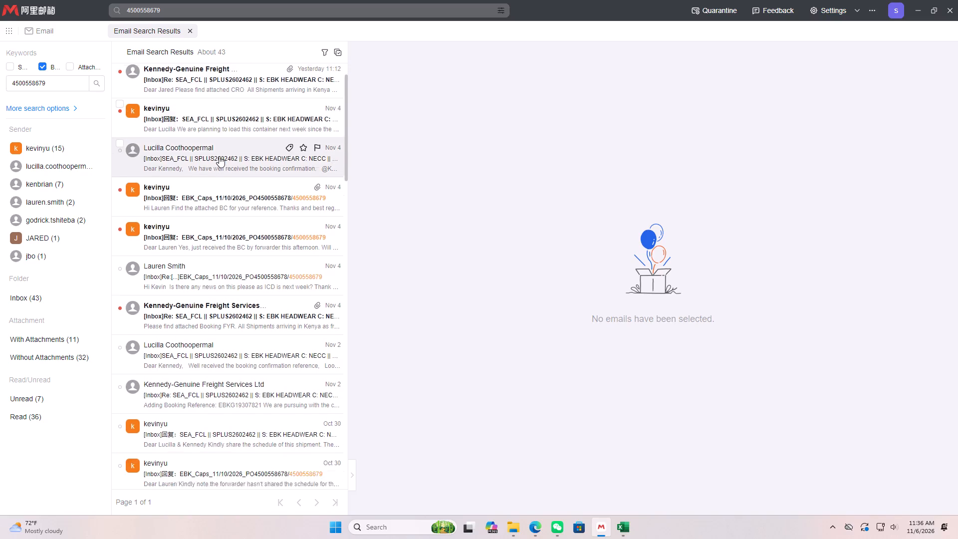
scroll(219, 156, down, 3)
scroll(219, 156, down, 20)
scroll(219, 156, down, 14)
scroll(219, 156, down, 8)
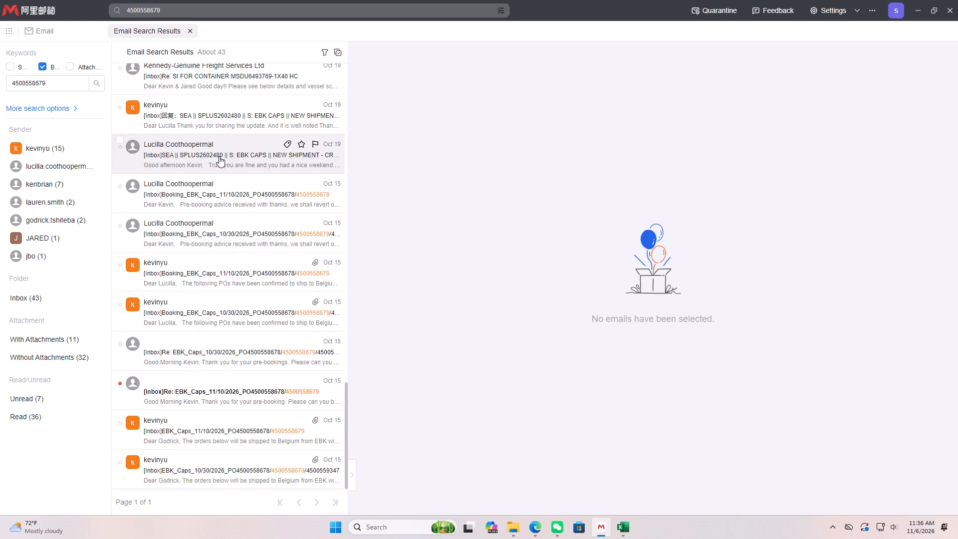
click(207, 467)
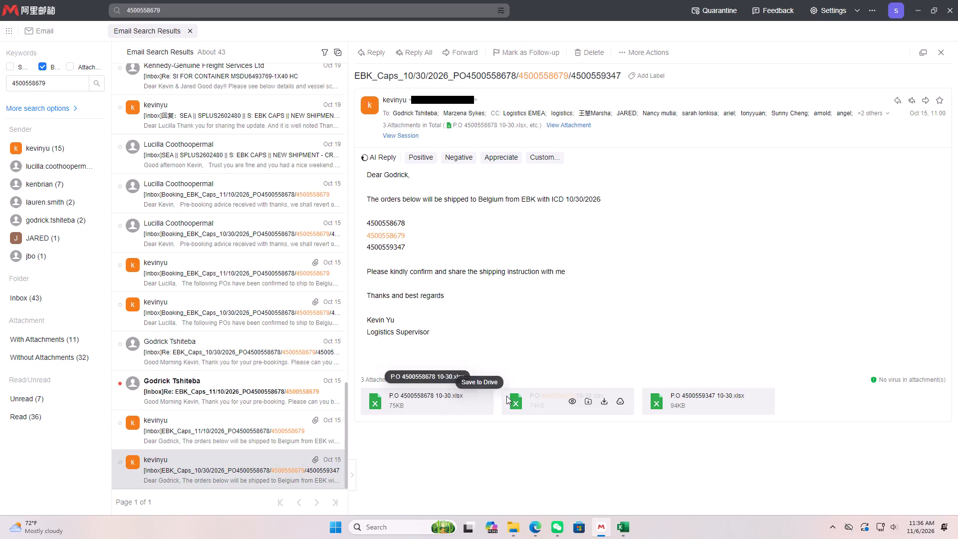
click(590, 403)
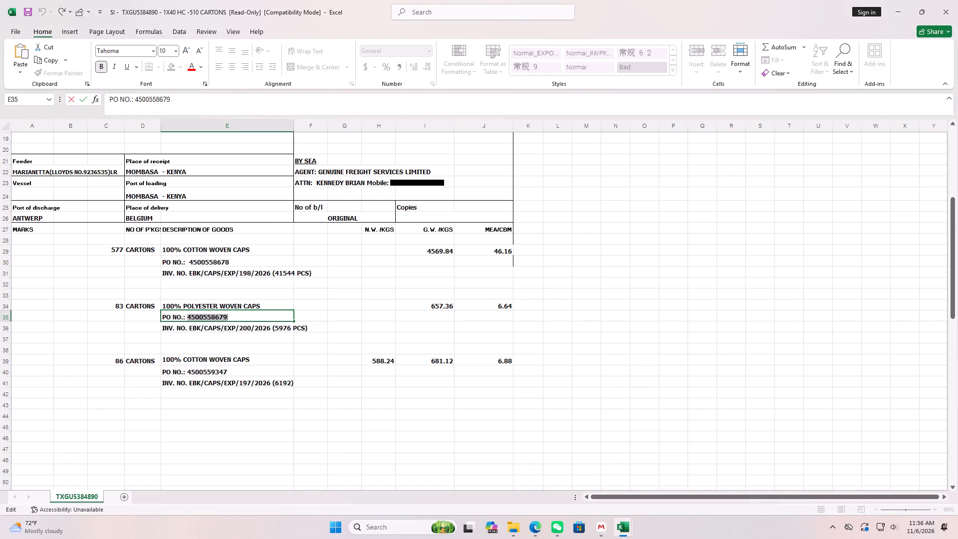
click(383, 303)
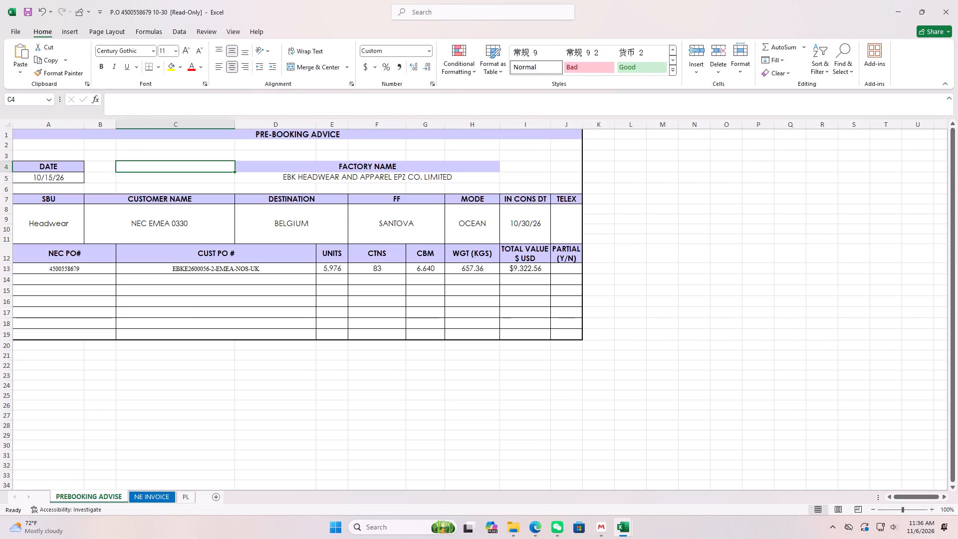
click(187, 495)
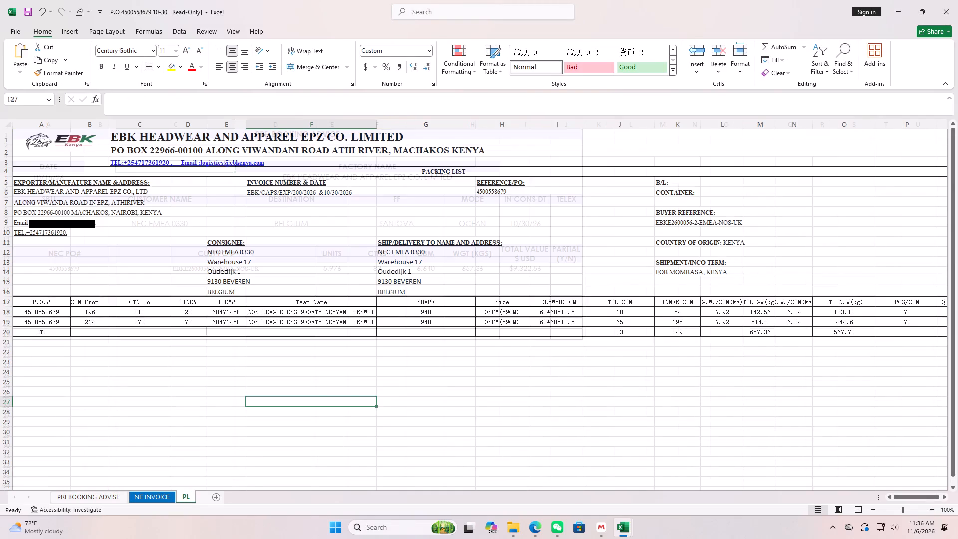
drag(924, 496, 931, 494)
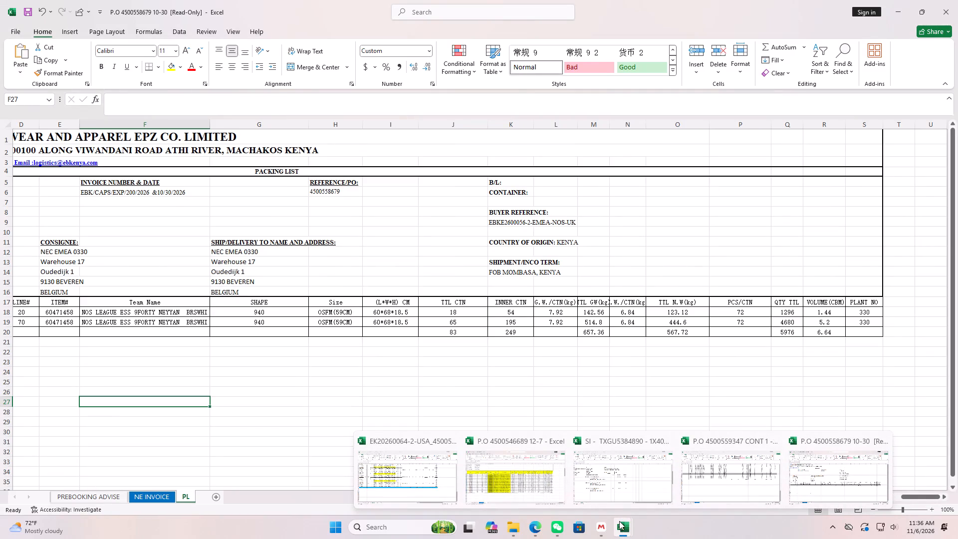
click(622, 475)
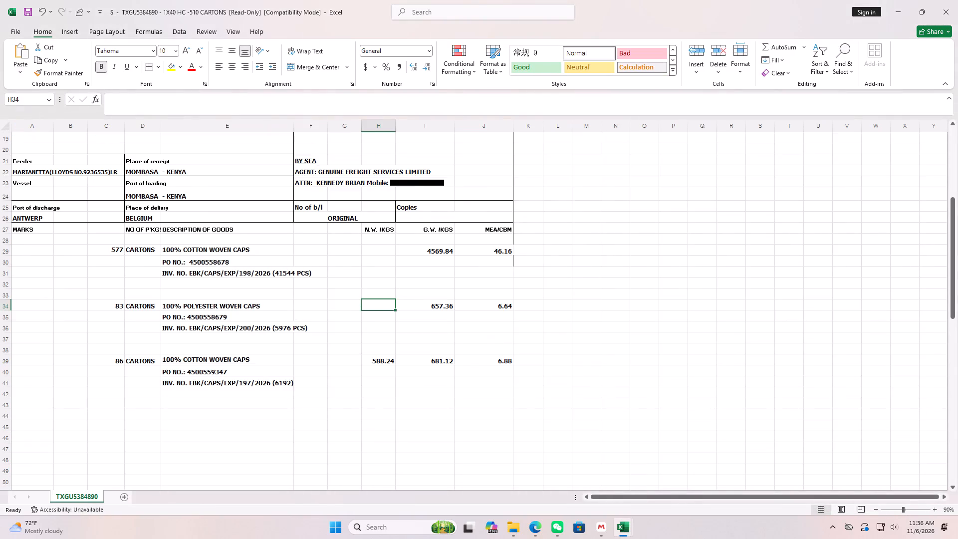
text(567.72)
click(389, 253)
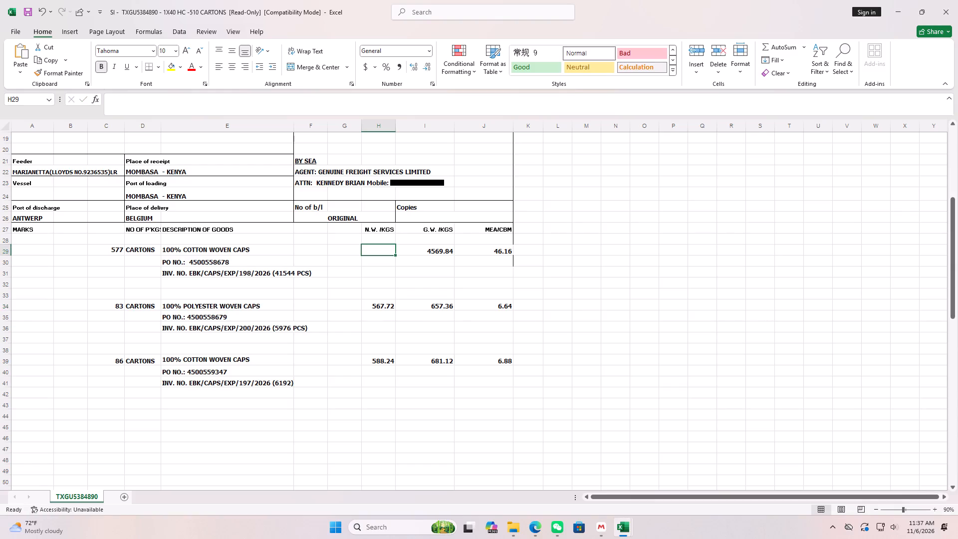
double_click(180, 262)
drag(190, 261, 196, 260)
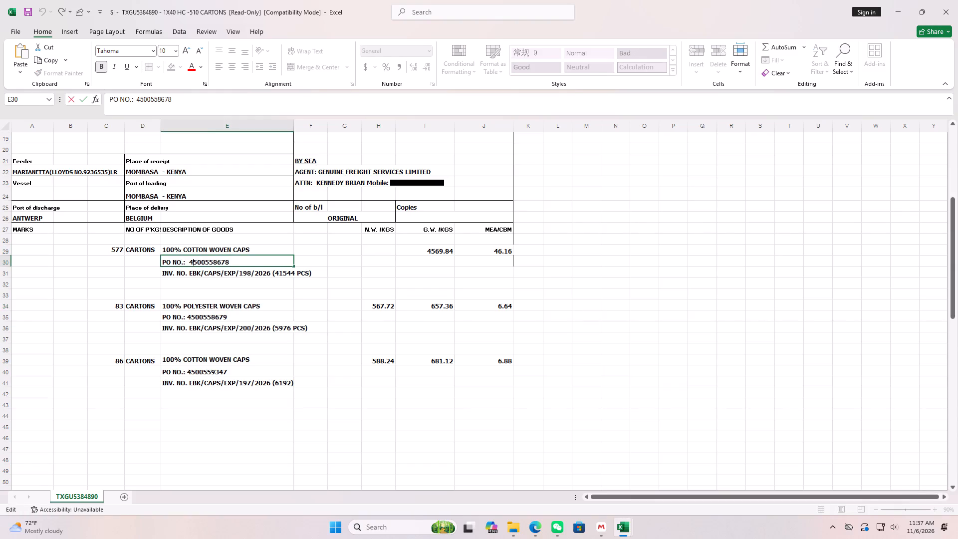
drag(196, 260, 262, 262)
key(ctrl+c)
click(595, 523)
drag(168, 11, 164, 11)
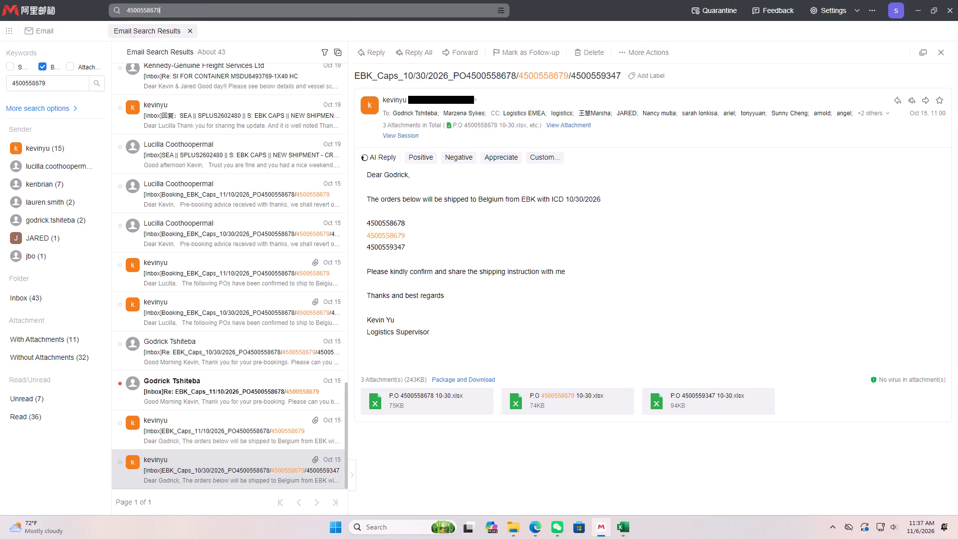
drag(164, 11, 105, 7)
key(ctrl+v)
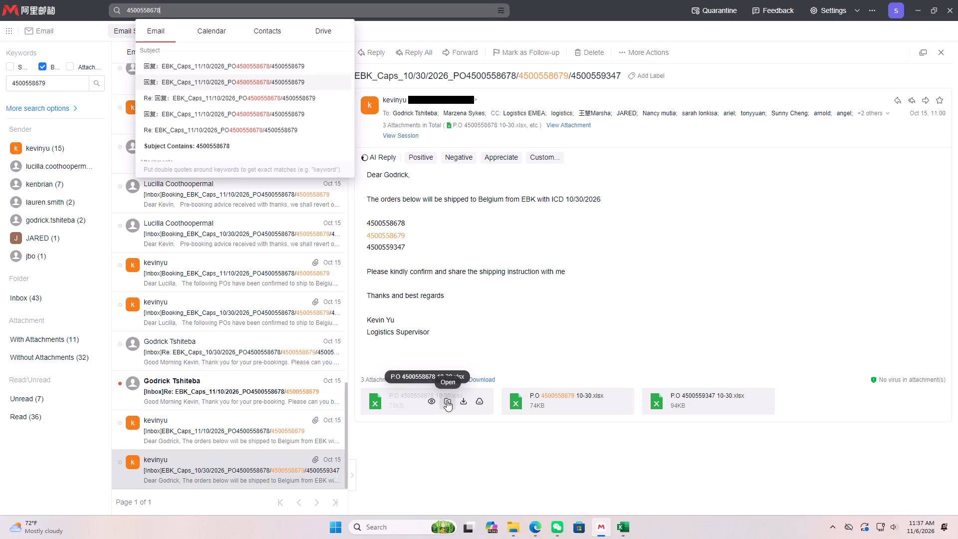
click(447, 400)
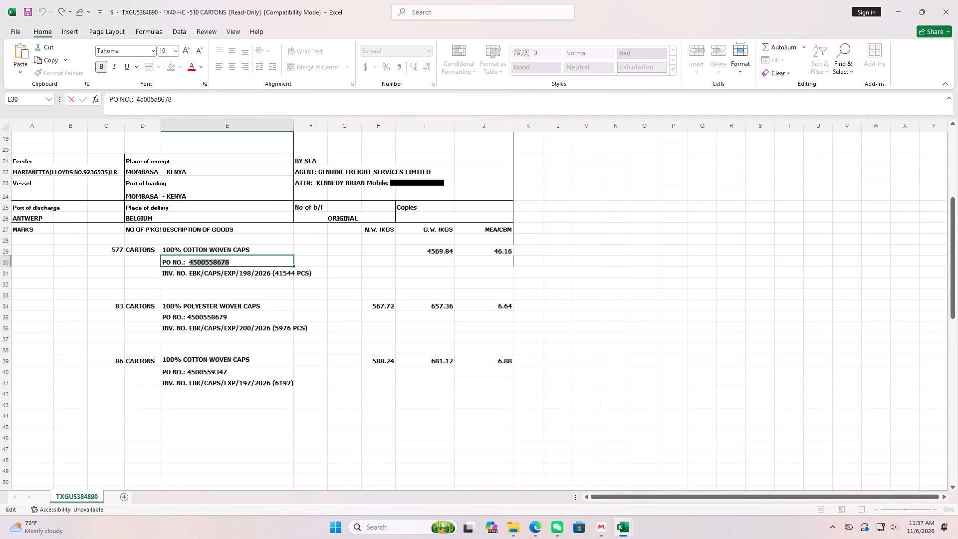
click(379, 248)
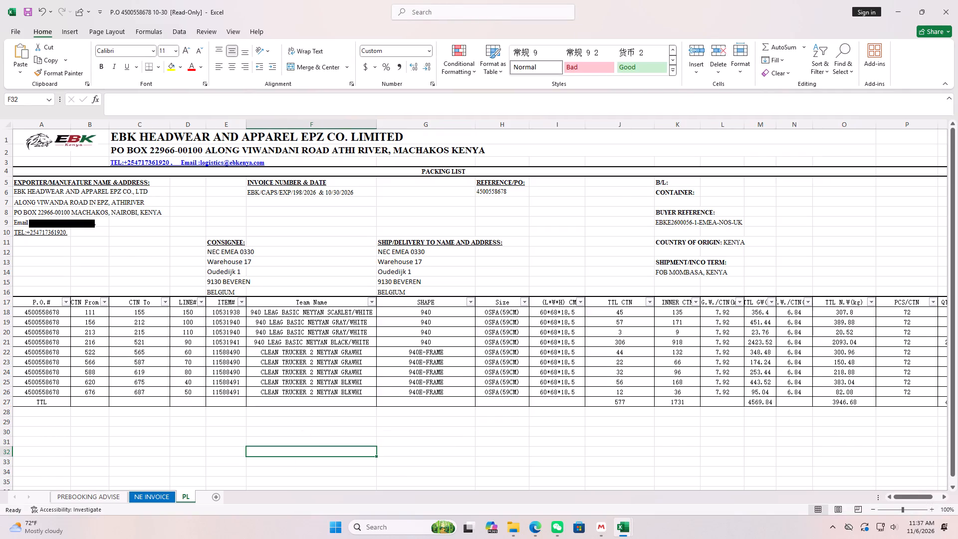
drag(902, 496, 912, 492)
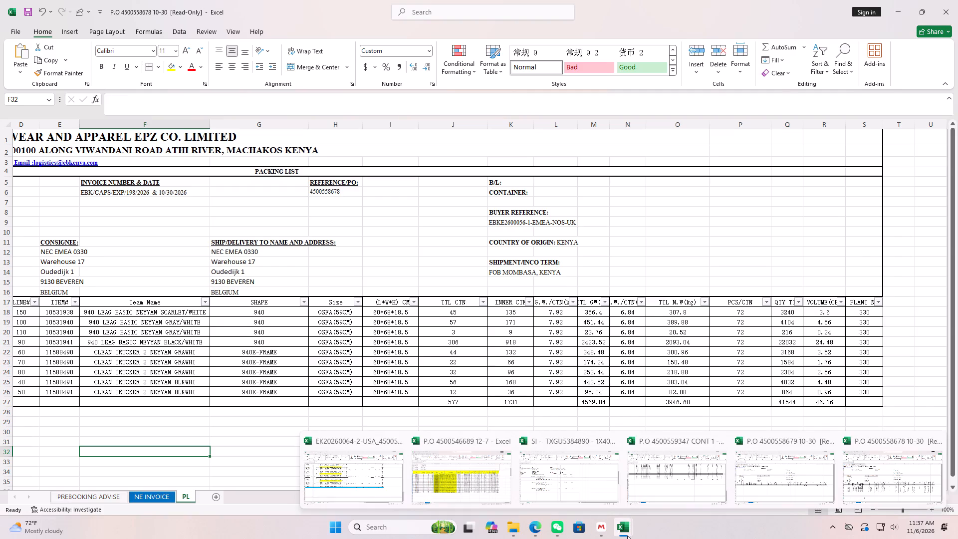
click(586, 483)
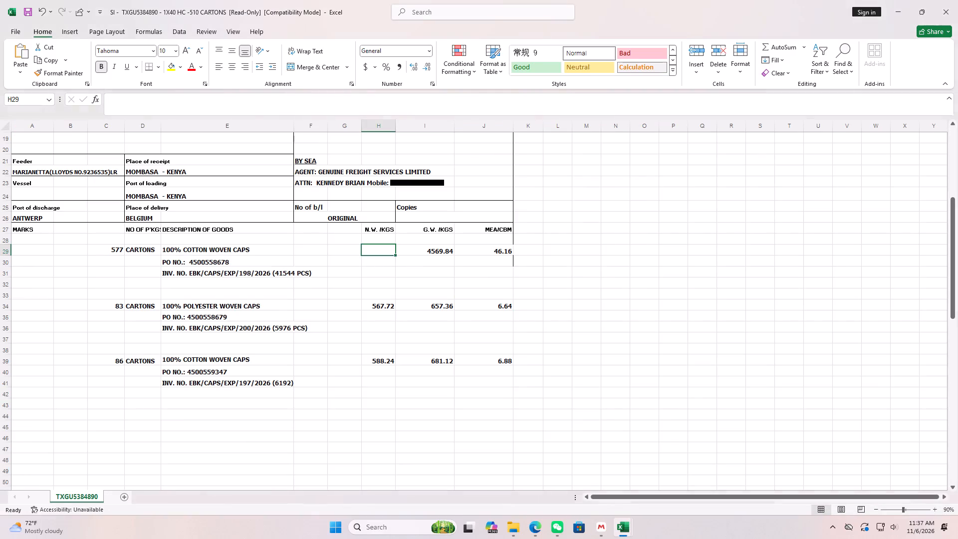
text(3946.68)
click(430, 293)
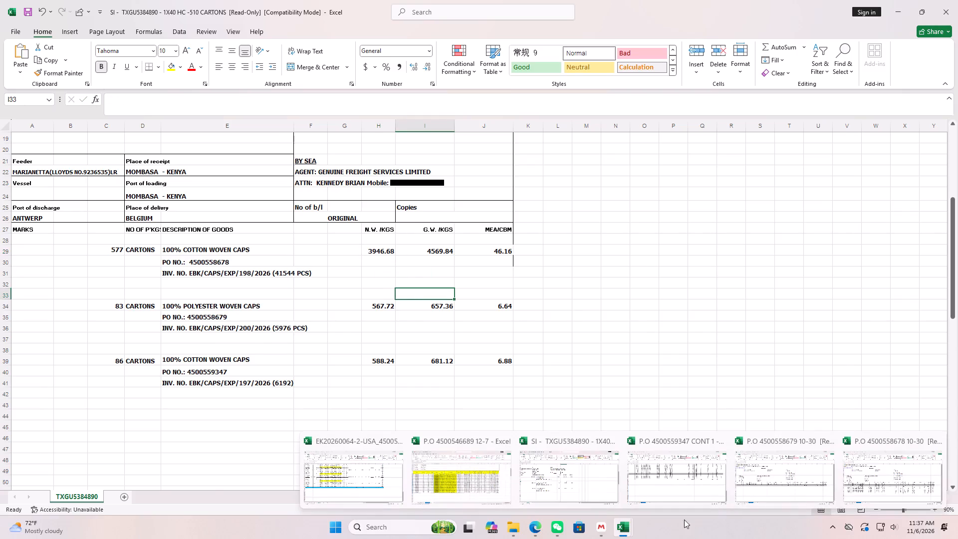
click(881, 484)
click(957, 0)
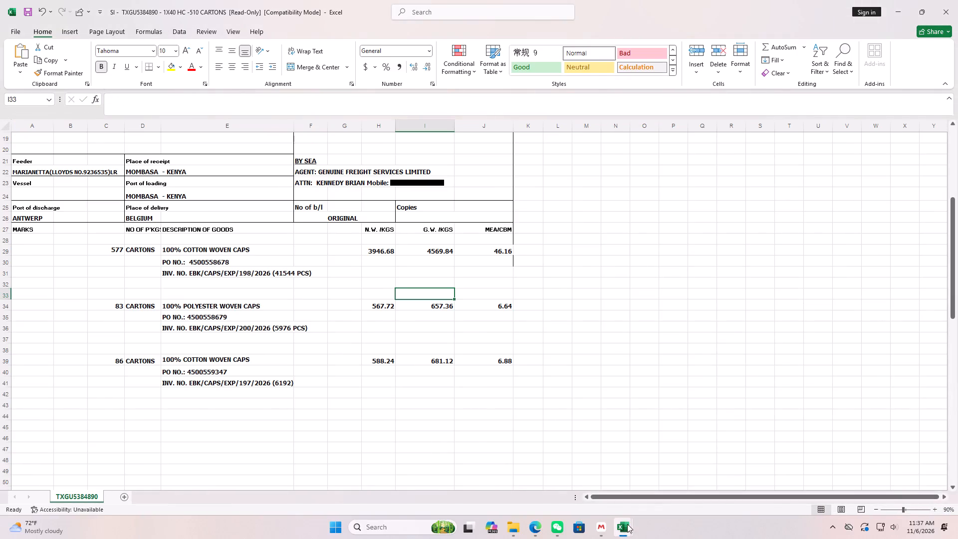
click(800, 479)
click(957, 0)
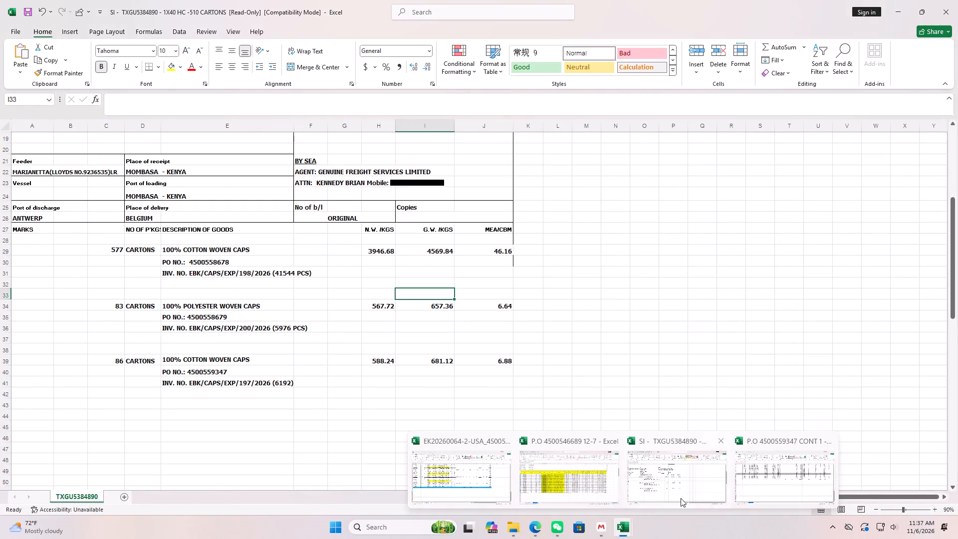
click(783, 487)
click(957, 0)
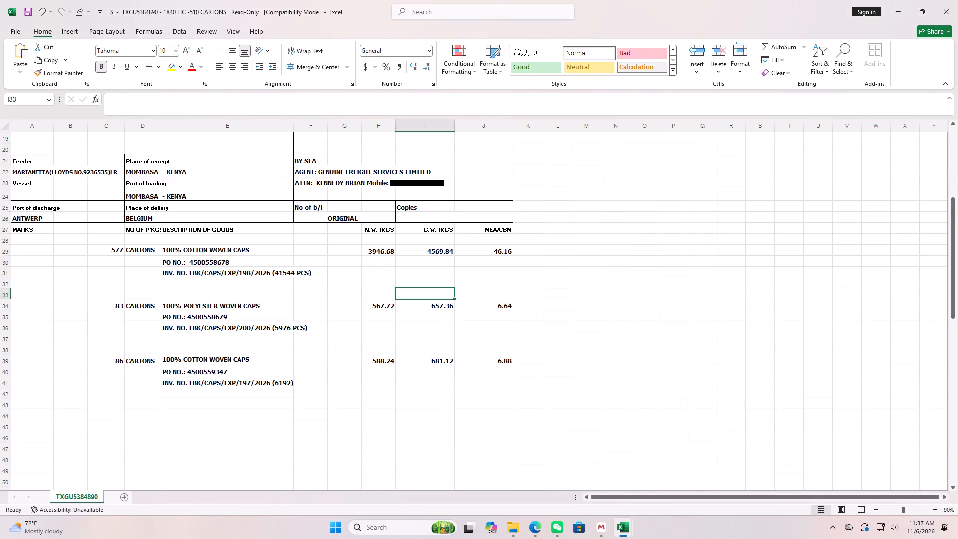
Start a fourth goods line in row 44 of the shipping instruction with 310 in C44 and CARTONS in D44.
click(341, 457)
scroll(389, 385, down, 2)
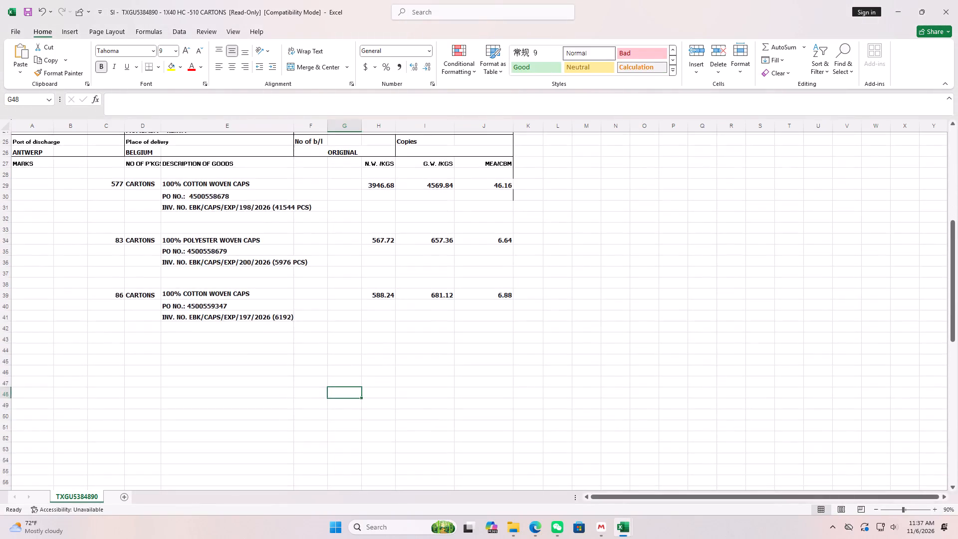
scroll(391, 389, up, 2)
scroll(391, 389, down, 2)
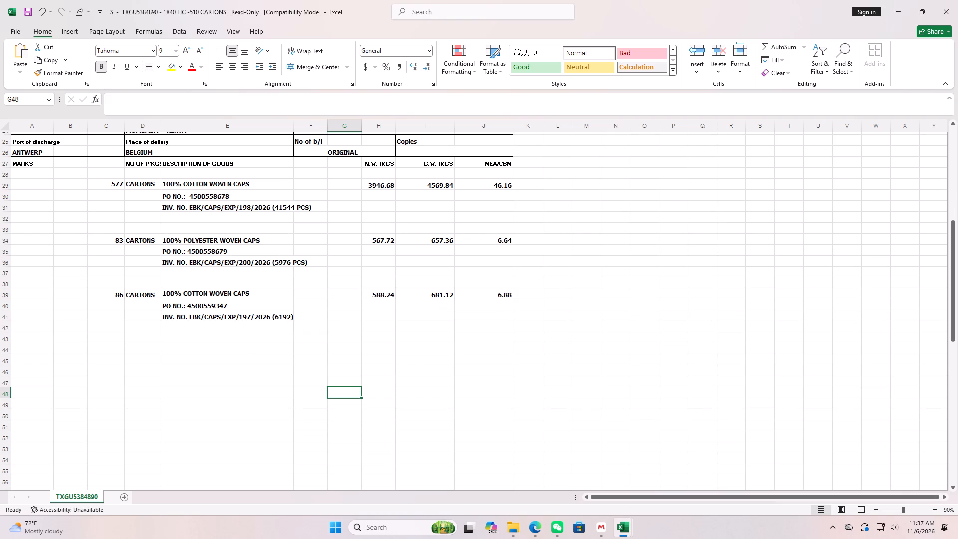
click(221, 332)
click(208, 339)
click(195, 353)
click(131, 351)
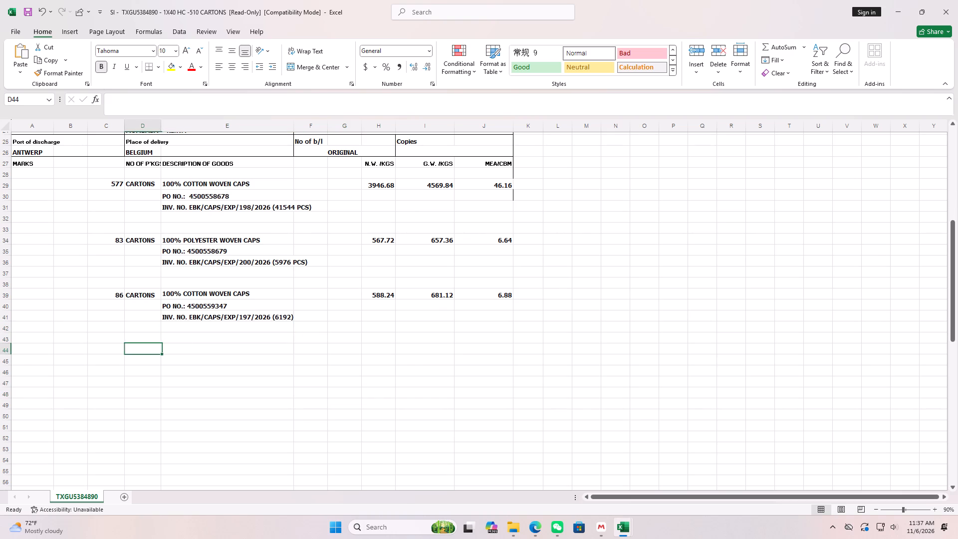
click(105, 350)
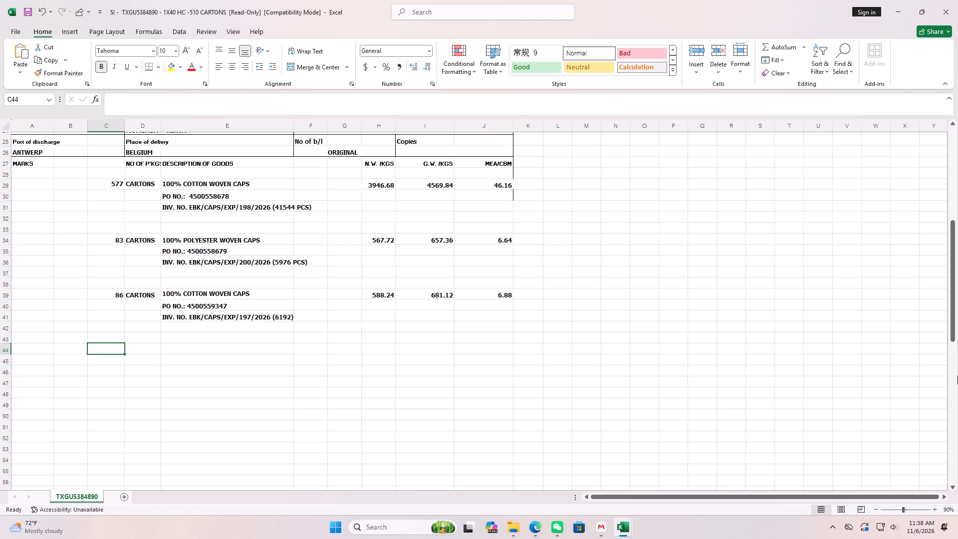
text(310)
key(Right)
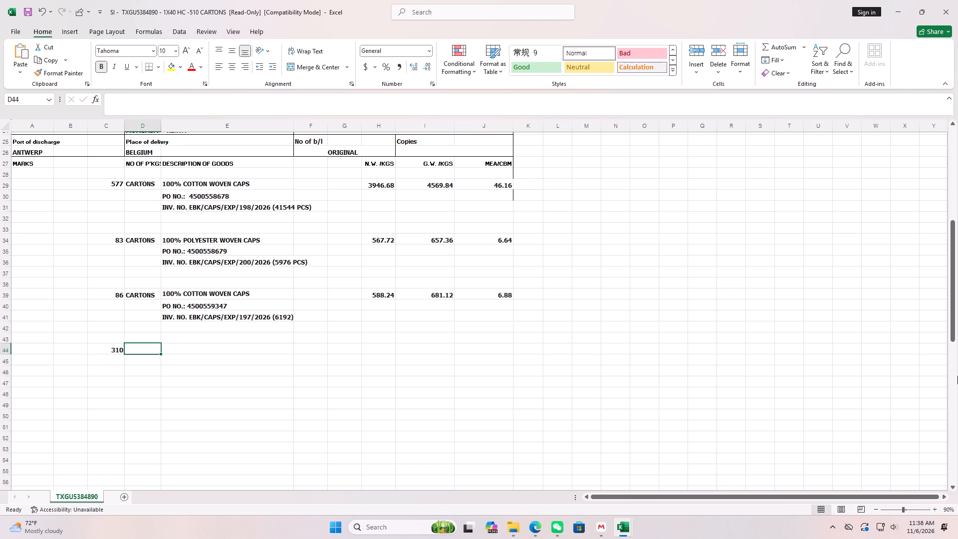
text(CAE)
key(BackSpace)
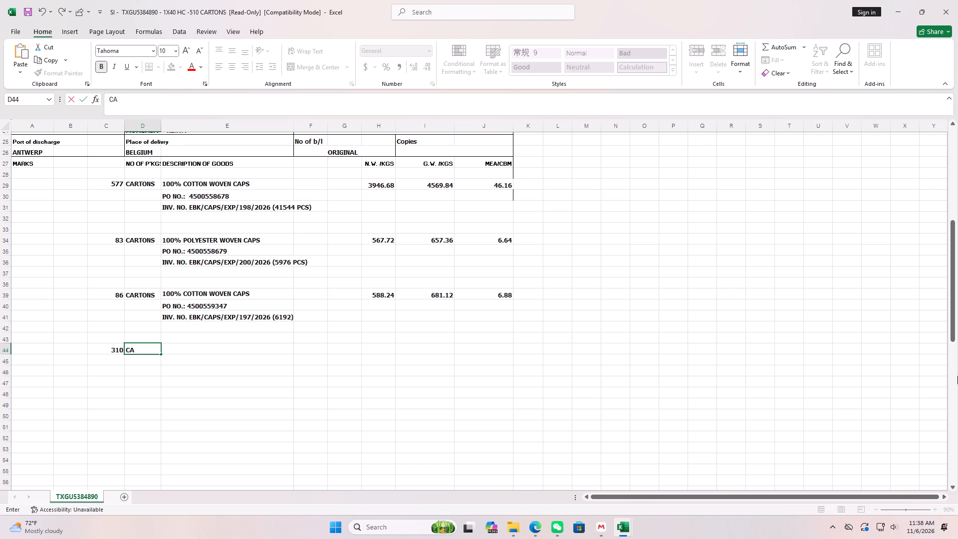
text(RTONS)
key(Right)
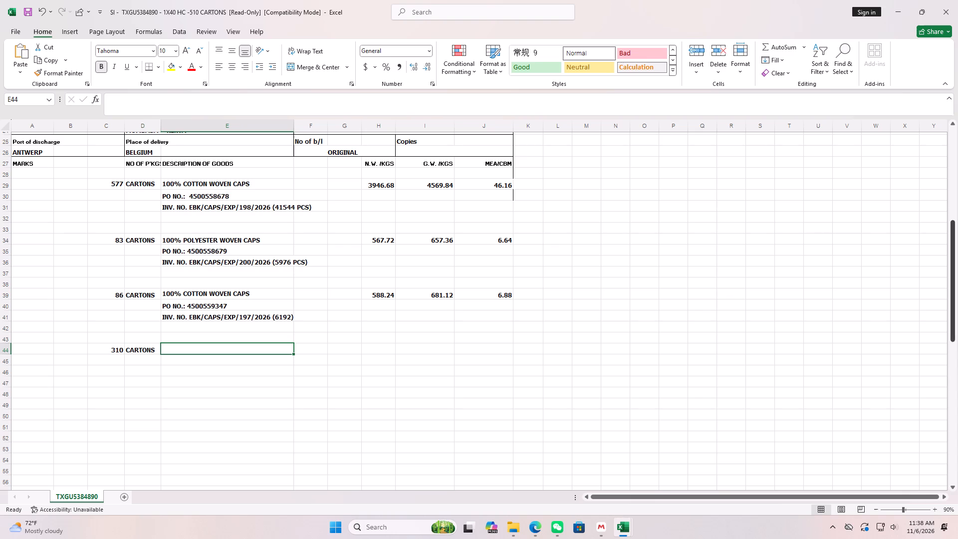
Copy the description 100% COTTON WOVEN CAPS from E39 into E44 for the fourth goods line.
click(247, 293)
right_click(247, 293)
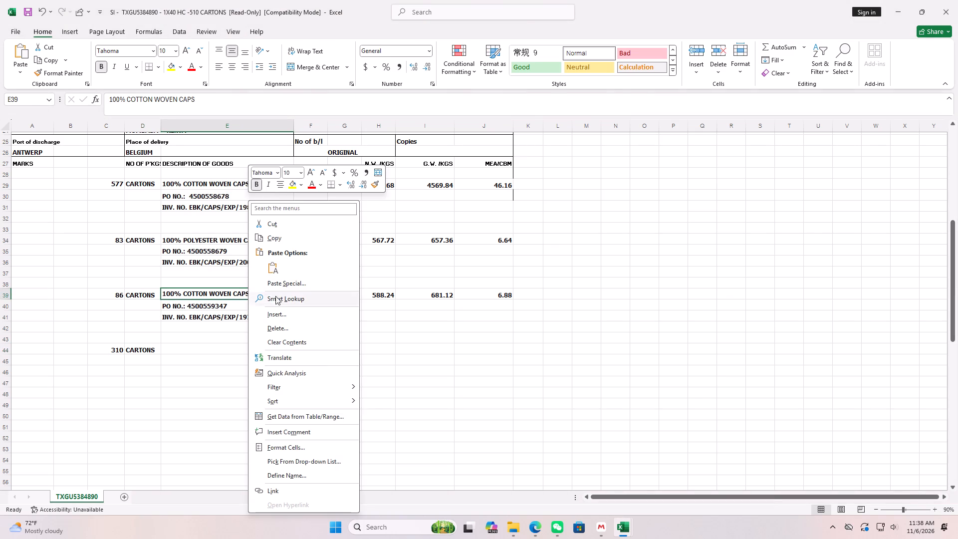
click(273, 315)
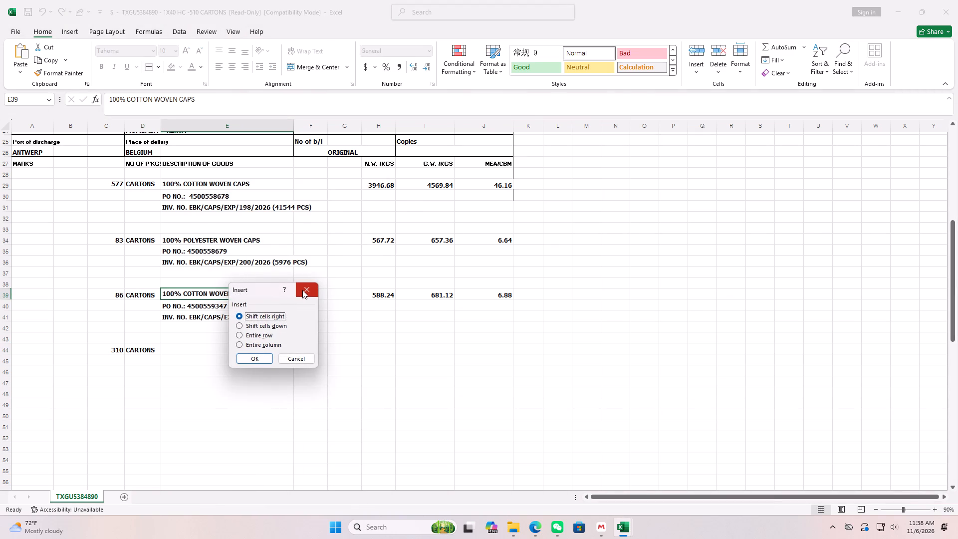
click(302, 290)
right_click(231, 293)
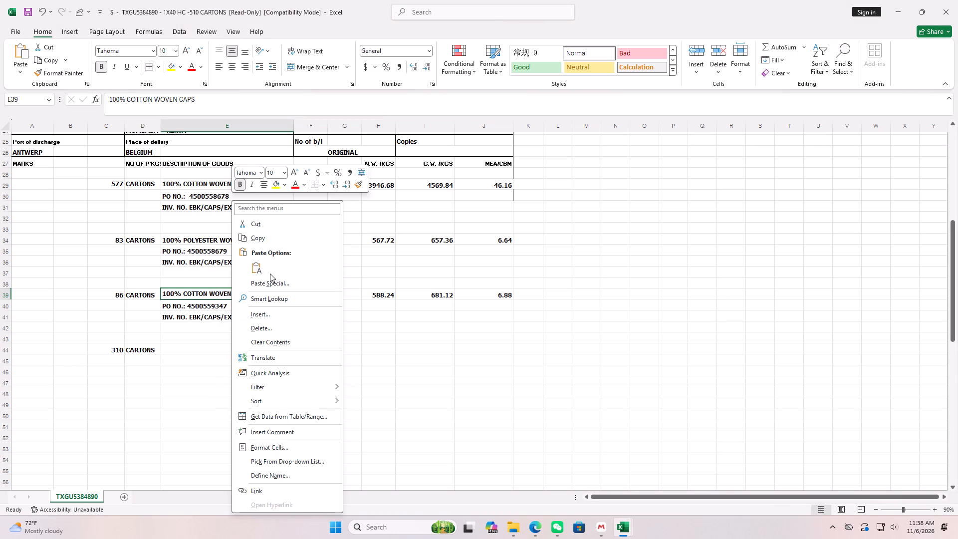
click(273, 242)
right_click(178, 349)
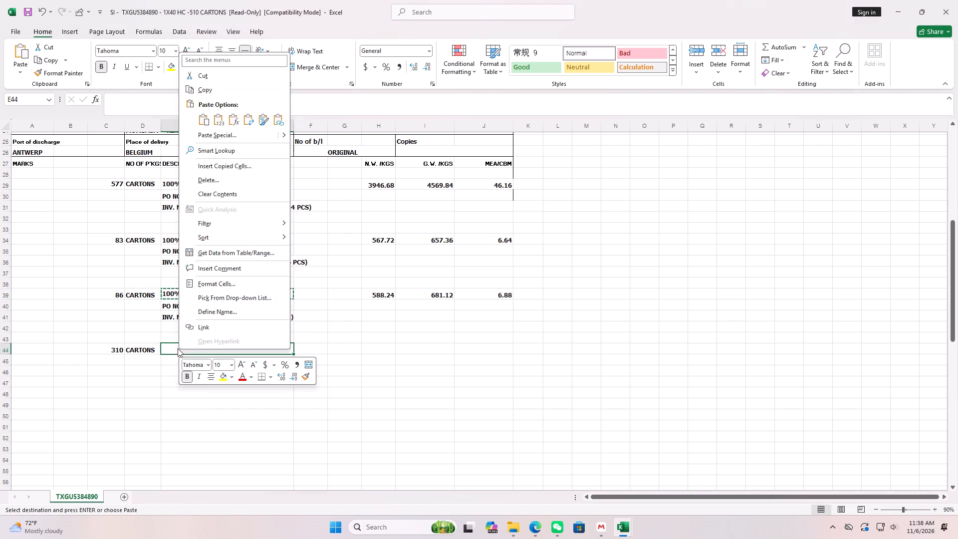
click(206, 127)
click(206, 115)
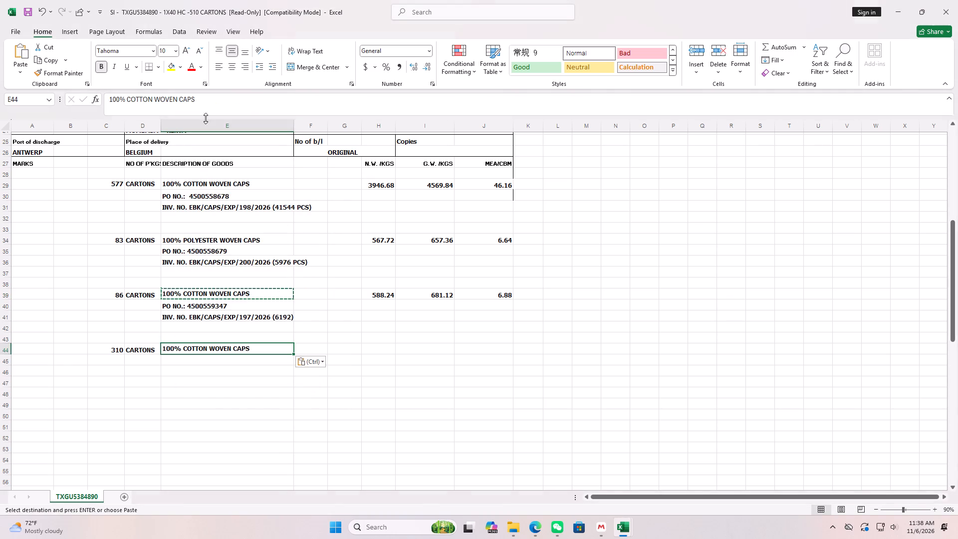
click(239, 361)
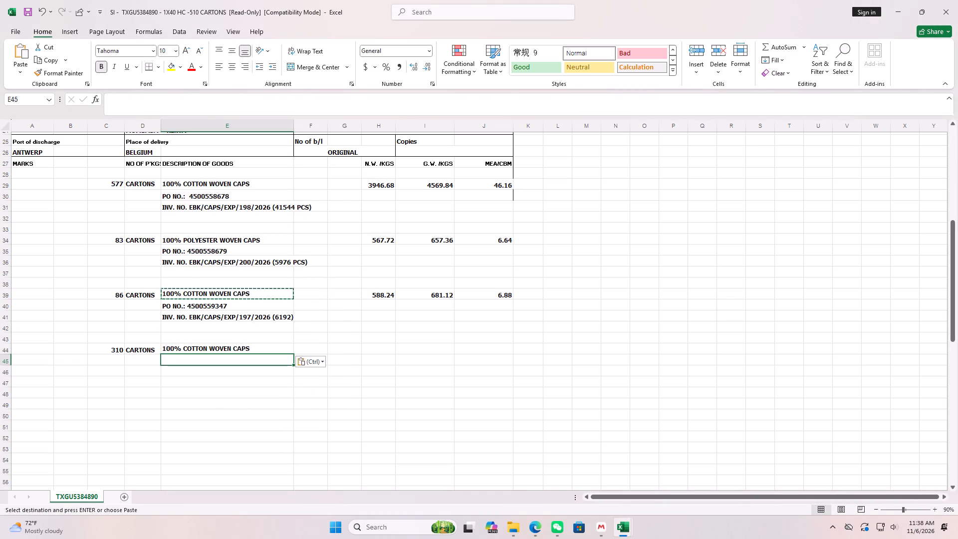
text(PO NO)
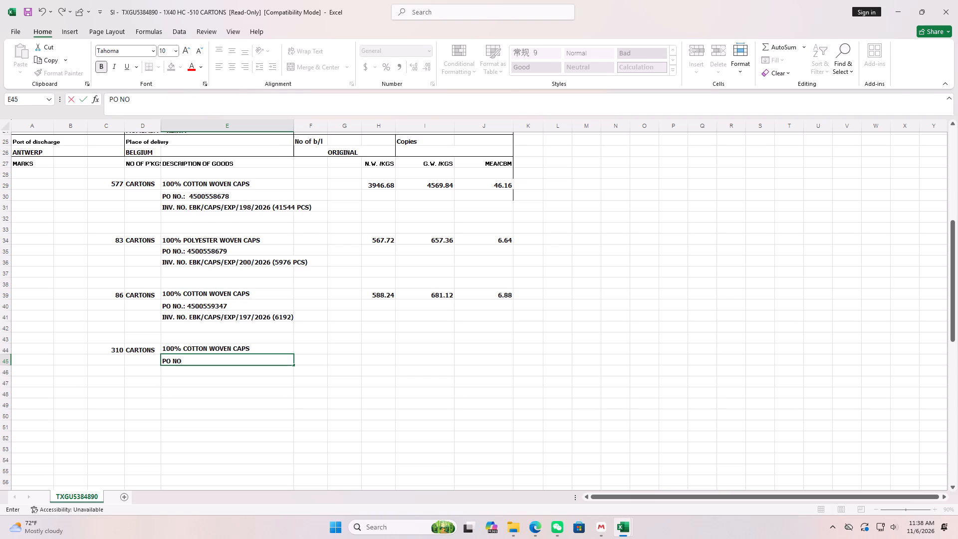
key(period)
key(shift+colon)
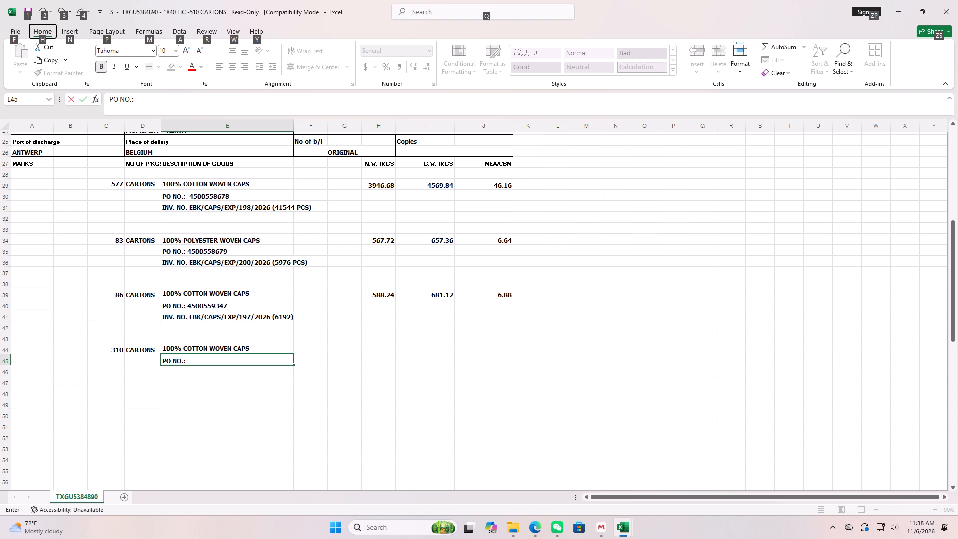
key(space)
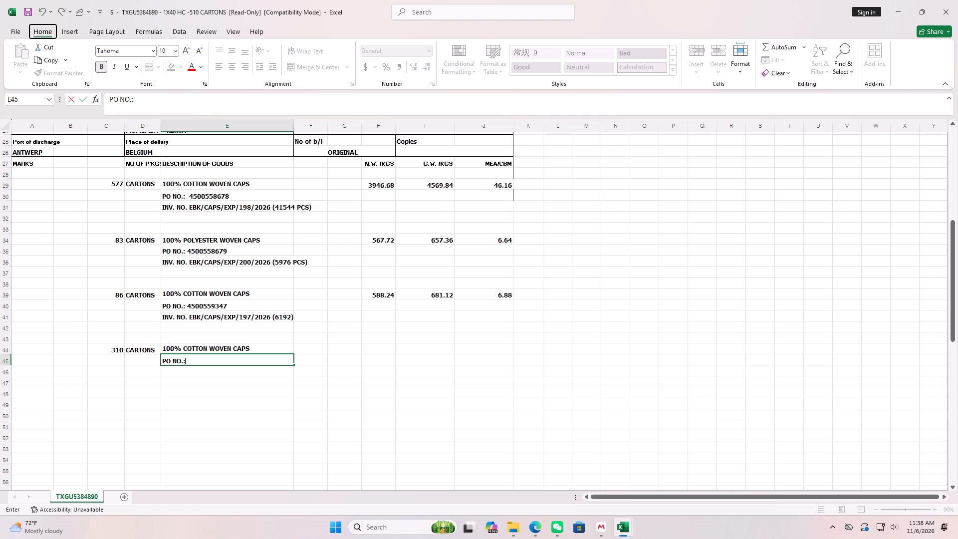
key(space)
click(352, 409)
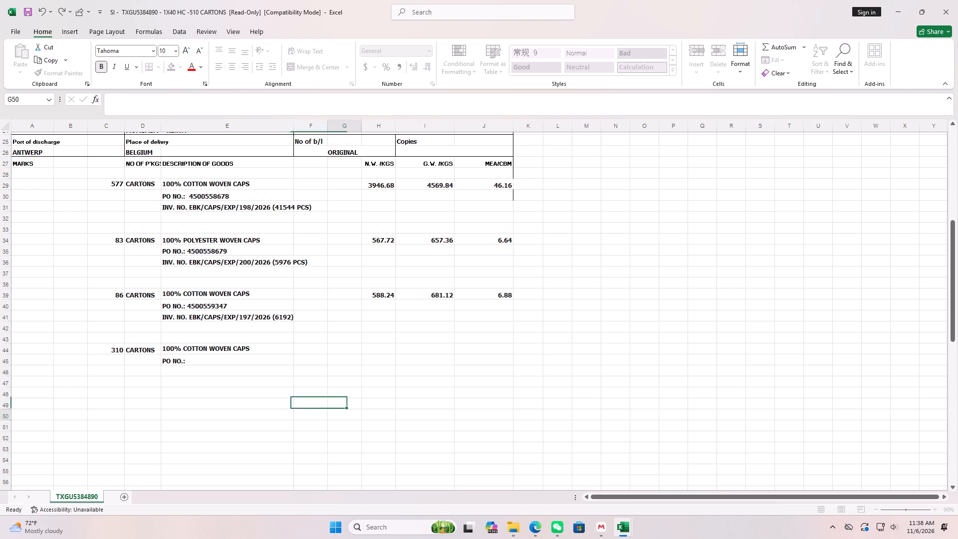
double_click(197, 360)
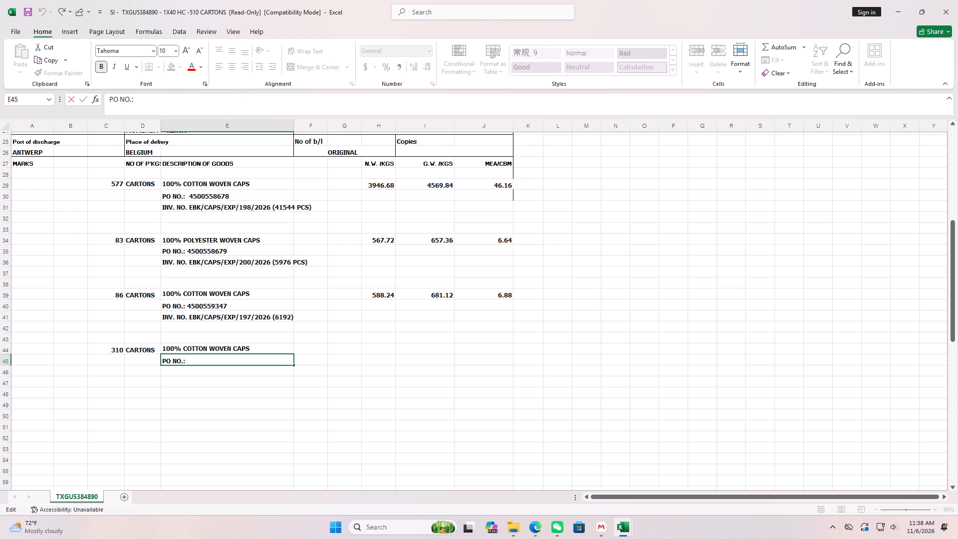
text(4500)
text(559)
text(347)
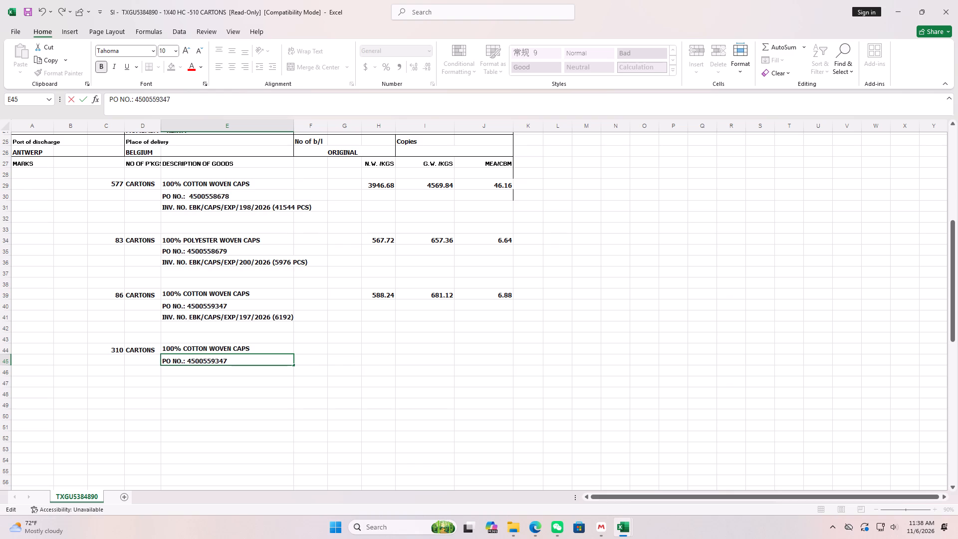
Enter INV. NO. EBK/CAPS/EXP/197/2026 (22320 PCS) in E46 beneath the fourth goods line's PO number.
click(203, 374)
key(i)
key(n)
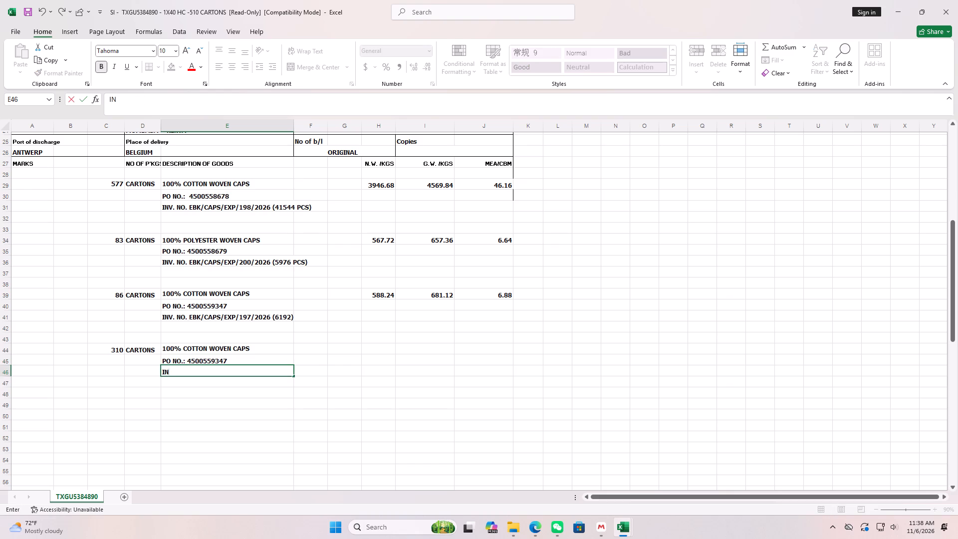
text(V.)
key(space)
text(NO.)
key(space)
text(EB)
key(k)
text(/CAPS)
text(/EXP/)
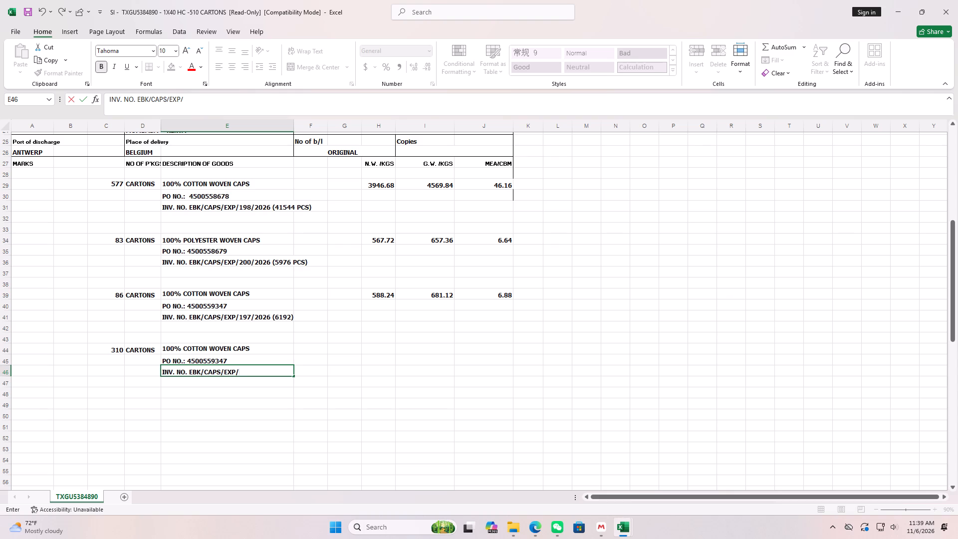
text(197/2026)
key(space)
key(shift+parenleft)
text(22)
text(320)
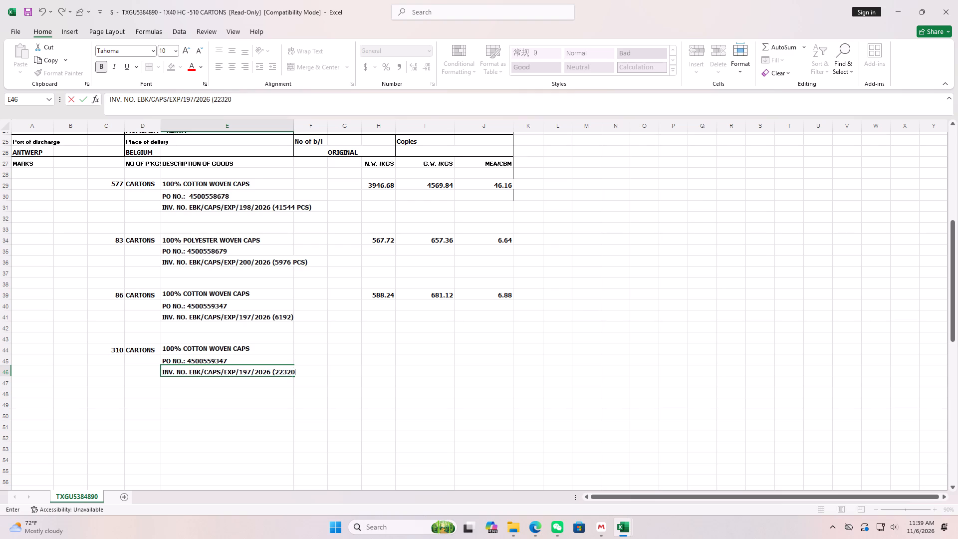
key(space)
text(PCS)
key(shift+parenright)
Add the unit PCS after 6192 inside the brackets of the third goods line's invoice text in E41.
double_click(206, 318)
click(290, 314)
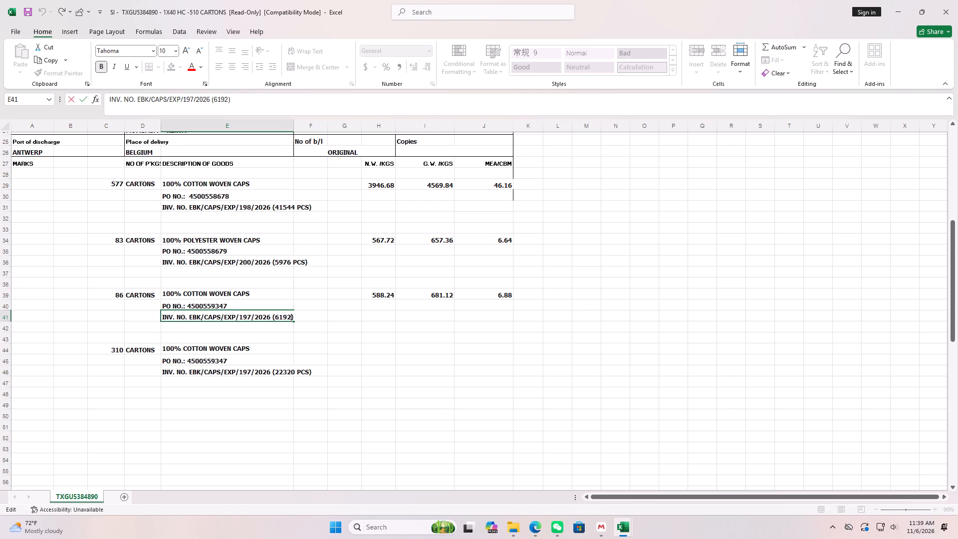
key(space)
text(P)
key(c)
key(s)
click(376, 371)
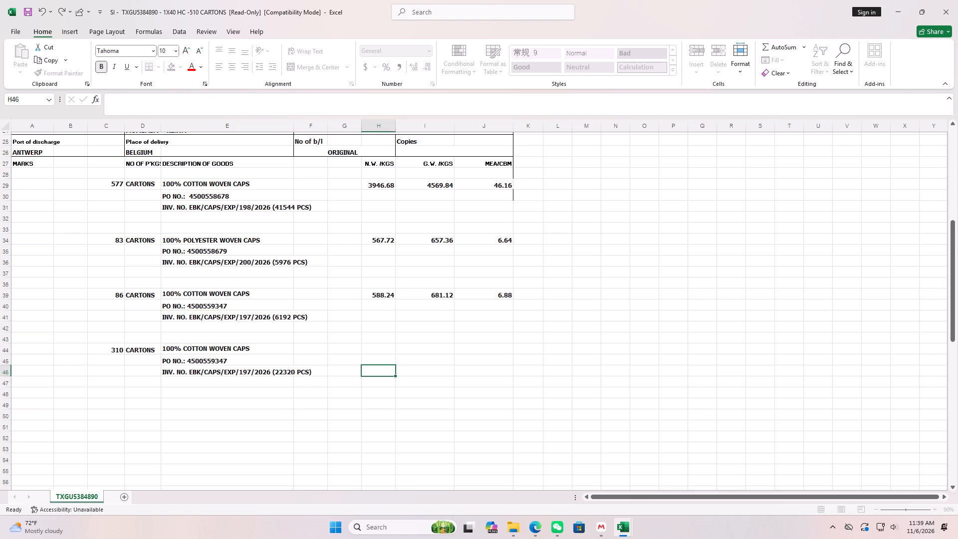
Fill in the fourth goods line's net weight 2120.40 in H44, gross weight 2455.2 in I44 and volume 24.8 in J44.
click(370, 353)
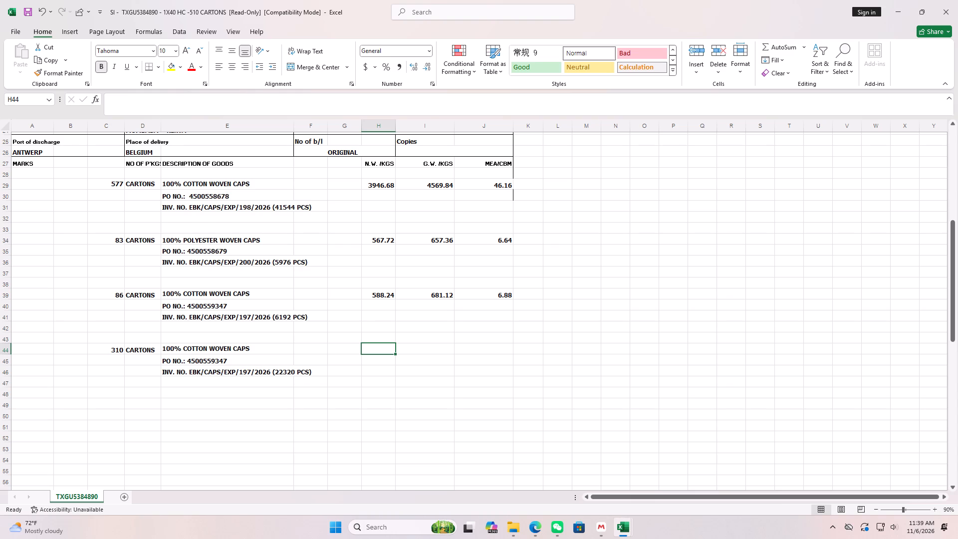
key(2)
text(120.)
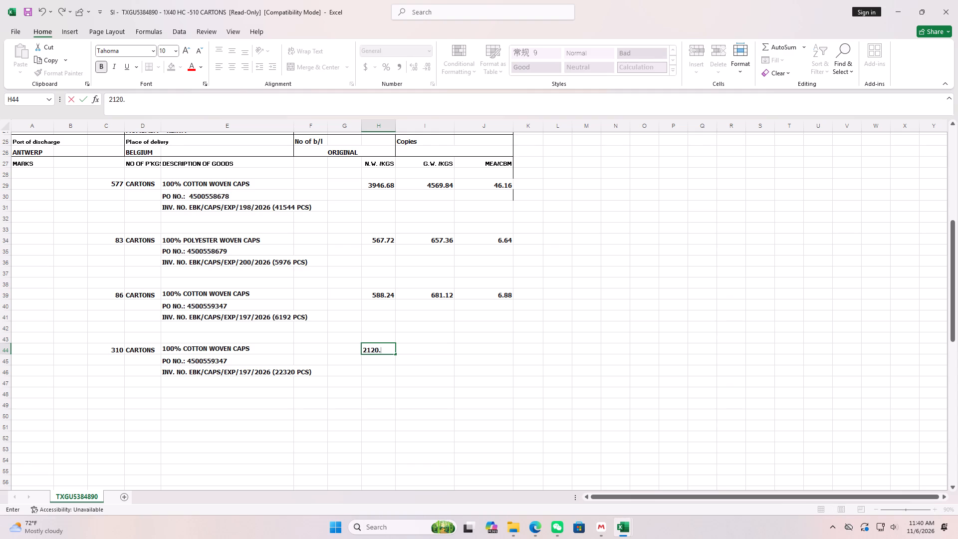
text(40)
key(Right)
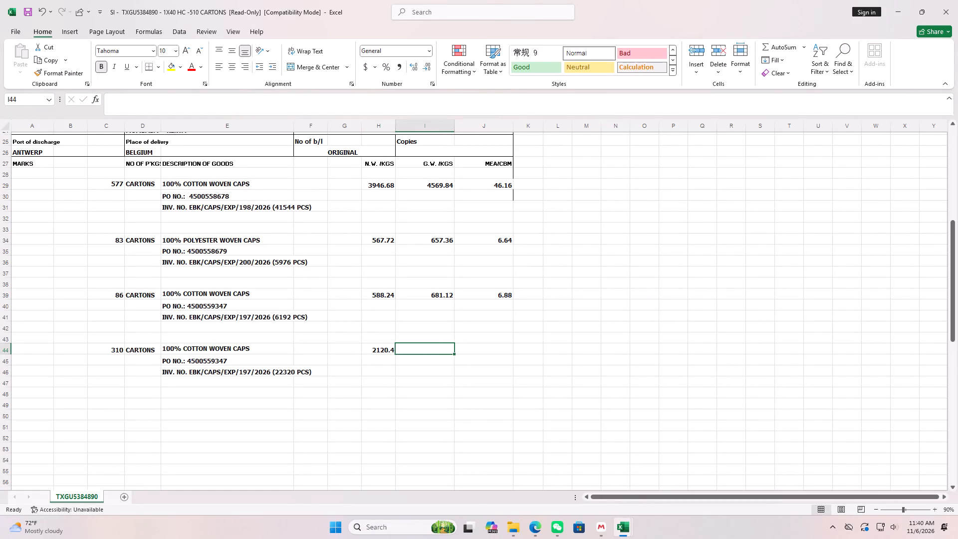
text(2455)
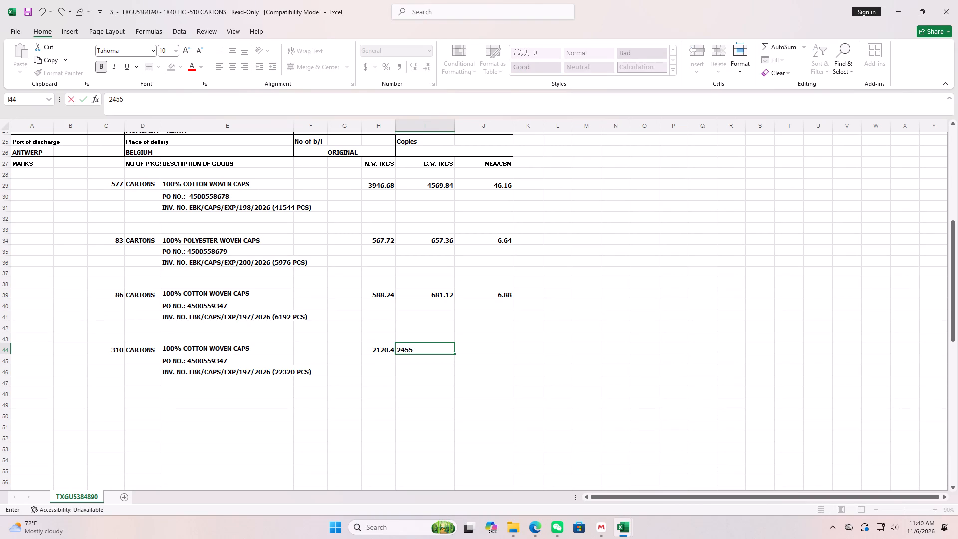
text(.2)
key(Right)
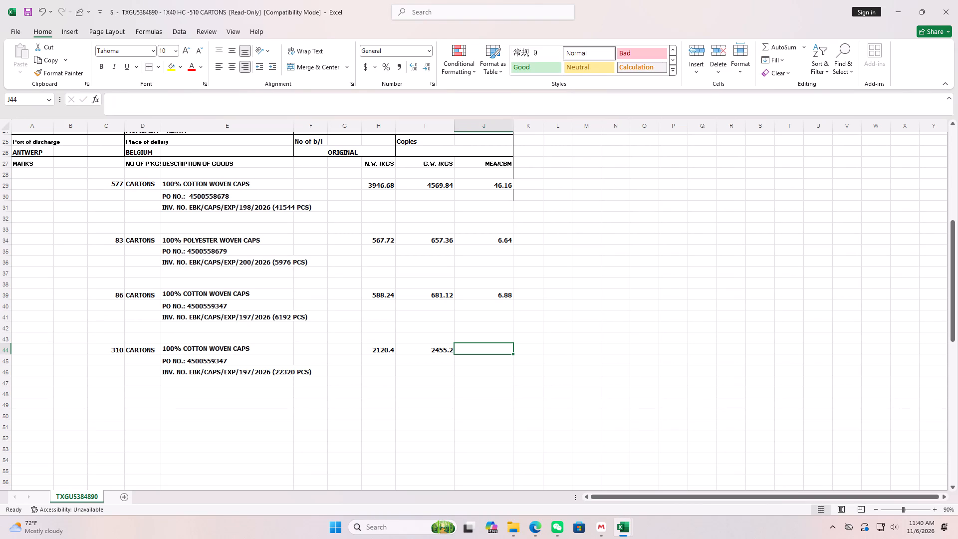
text(24.8)
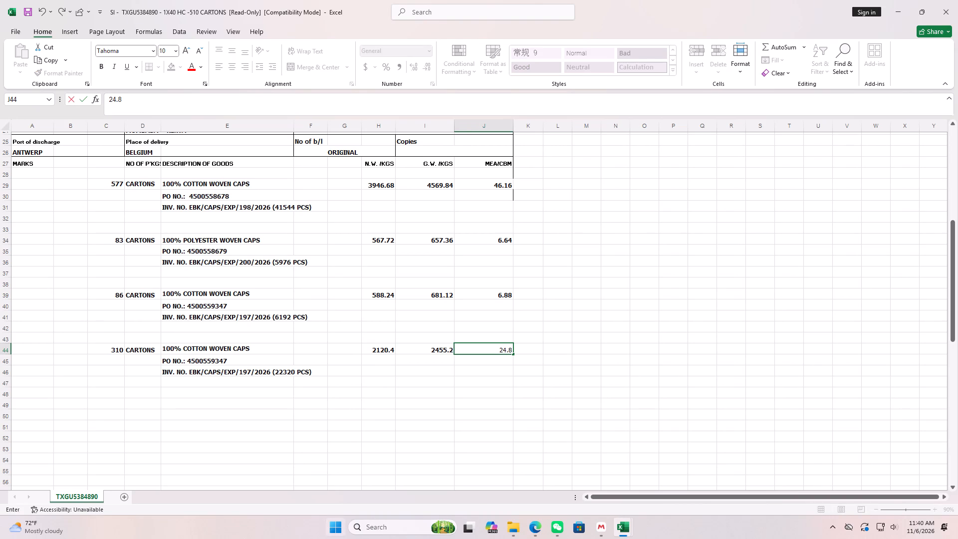
click(448, 412)
Make the fourth goods line's volume in J44 bold.
click(503, 347)
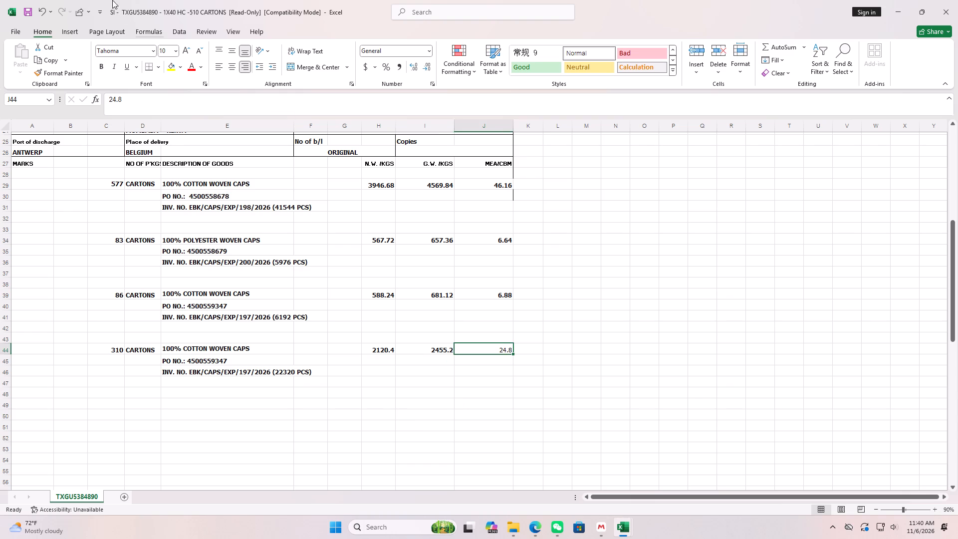
click(107, 63)
click(99, 65)
click(377, 408)
Delete the entire empty rows 50 to 55 between the fourth goods line and the H.S. code block.
scroll(381, 400, down, 4)
drag(206, 283, 203, 318)
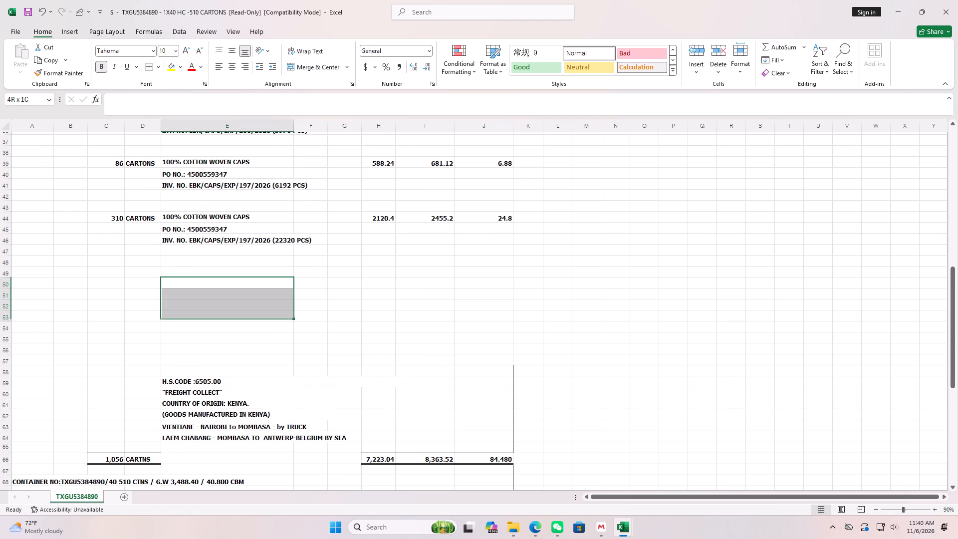
drag(203, 318, 201, 342)
right_click(199, 313)
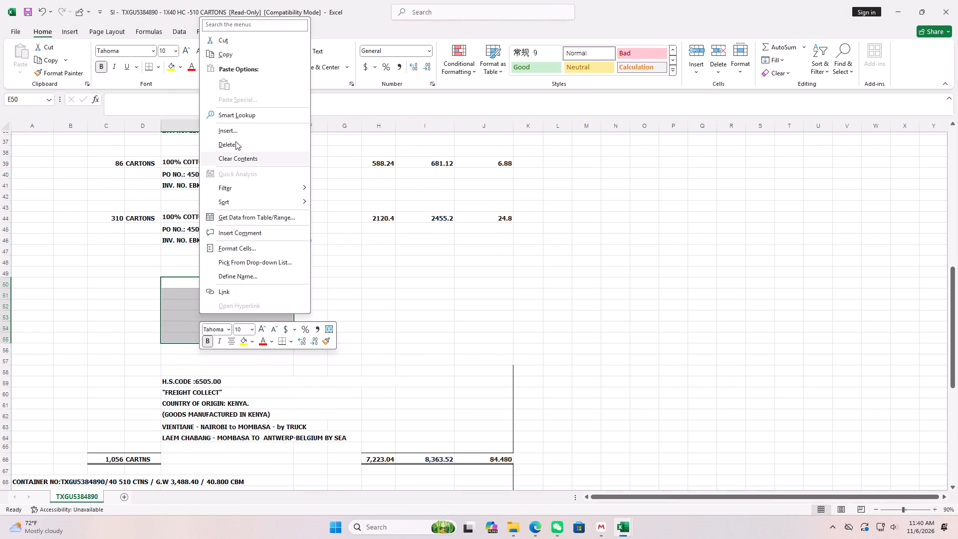
click(234, 144)
click(229, 162)
click(209, 187)
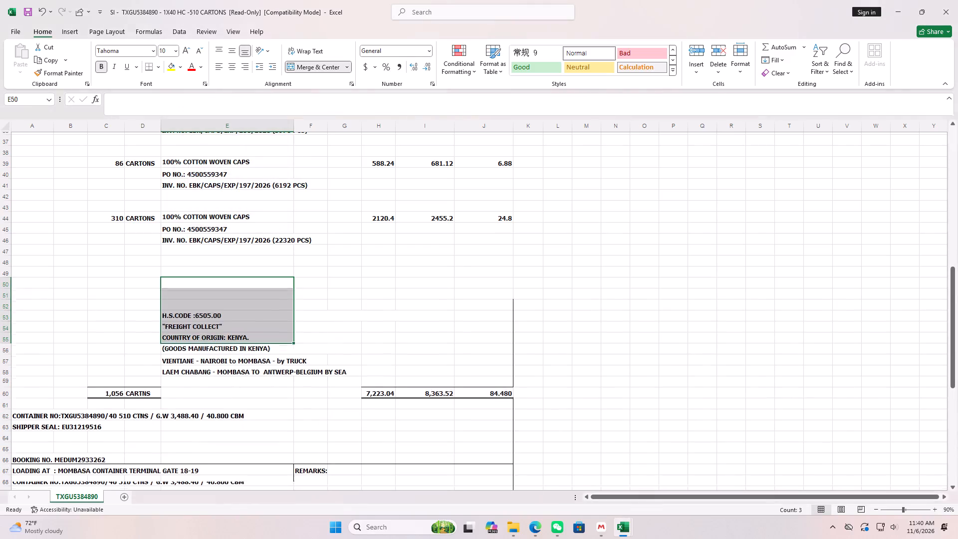
click(407, 288)
Replace the container number in the A62 container line with MSDU6212270/HPCU2675776.
scroll(196, 308, up, 5)
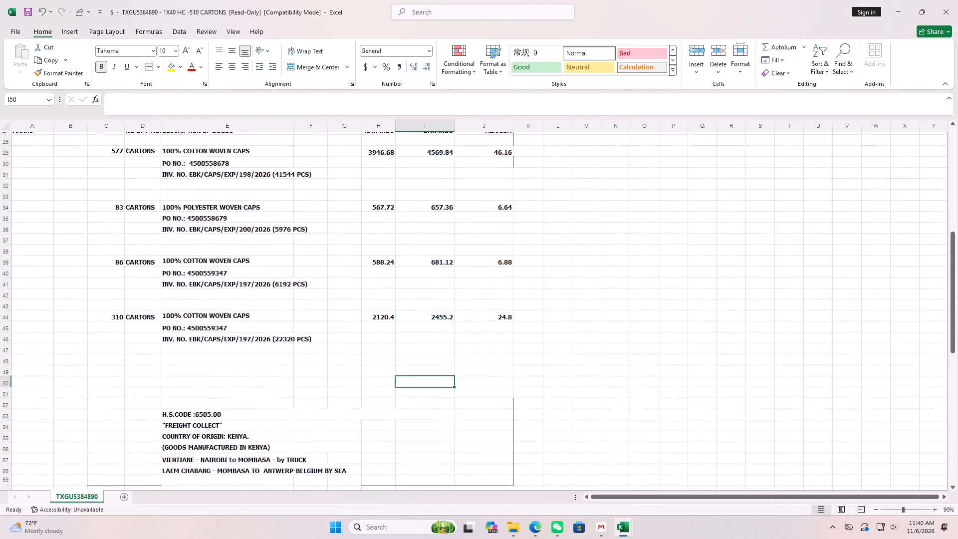
scroll(198, 308, up, 6)
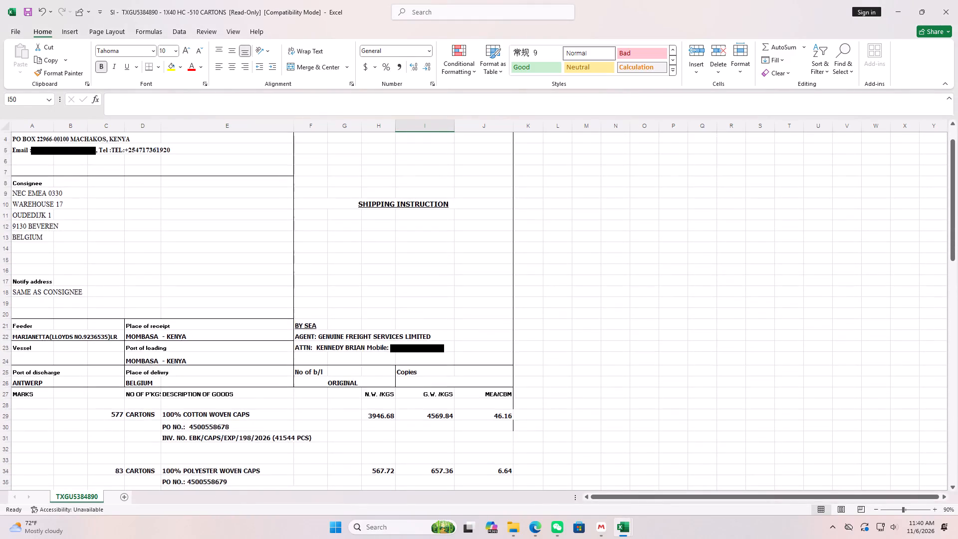
scroll(198, 308, down, 13)
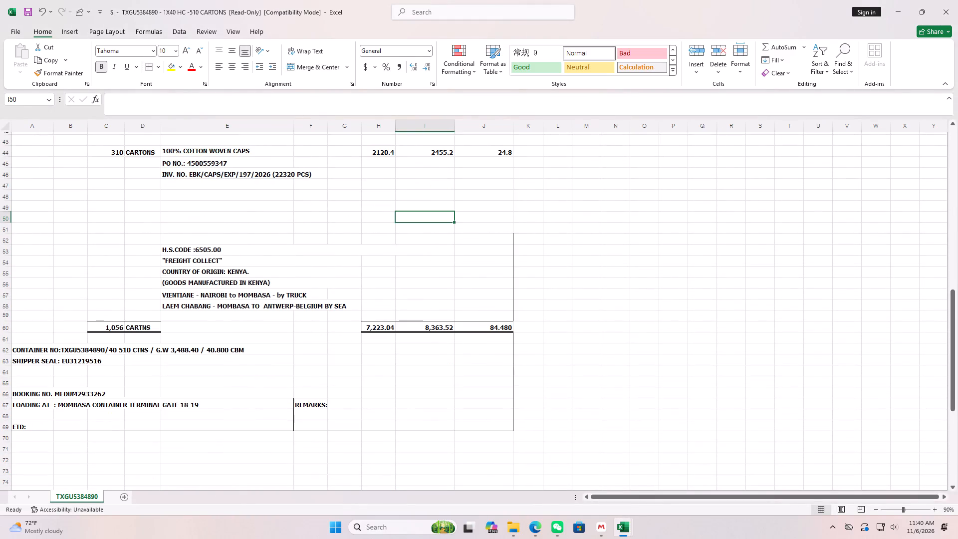
double_click(28, 350)
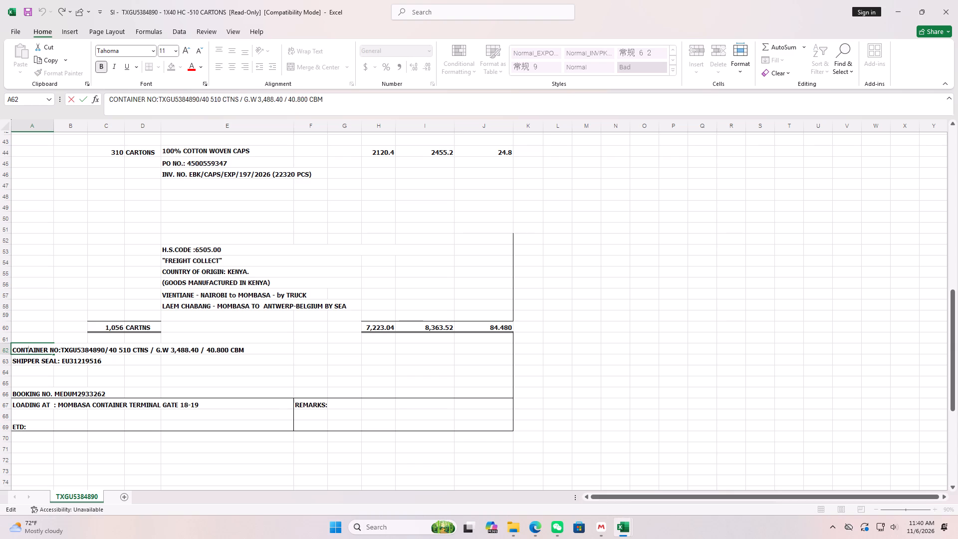
click(63, 348)
drag(62, 350, 105, 350)
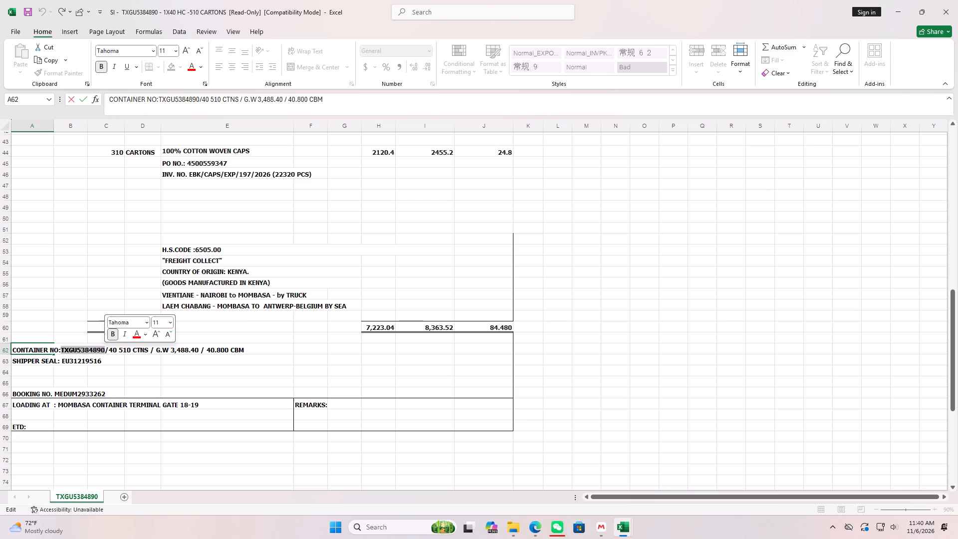
key(m)
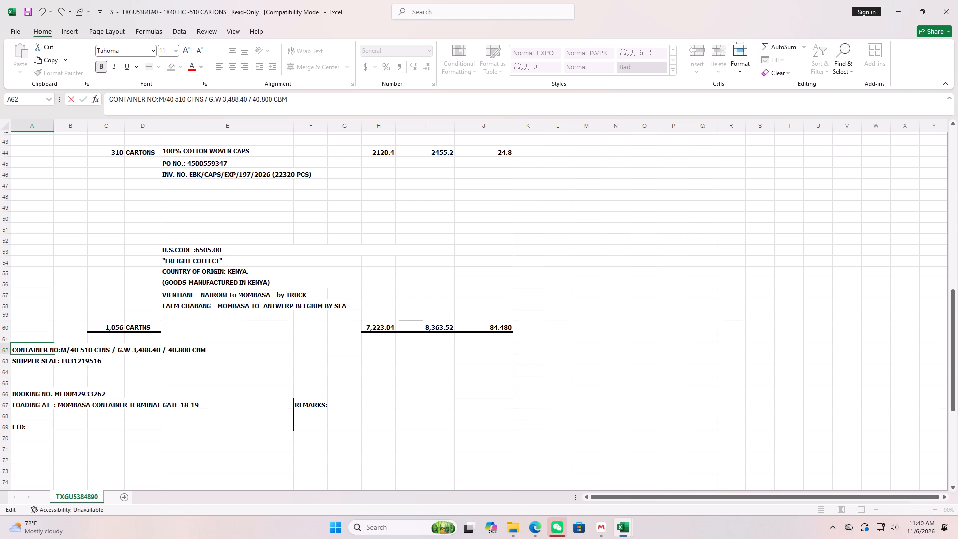
key(s)
key(d)
key(u)
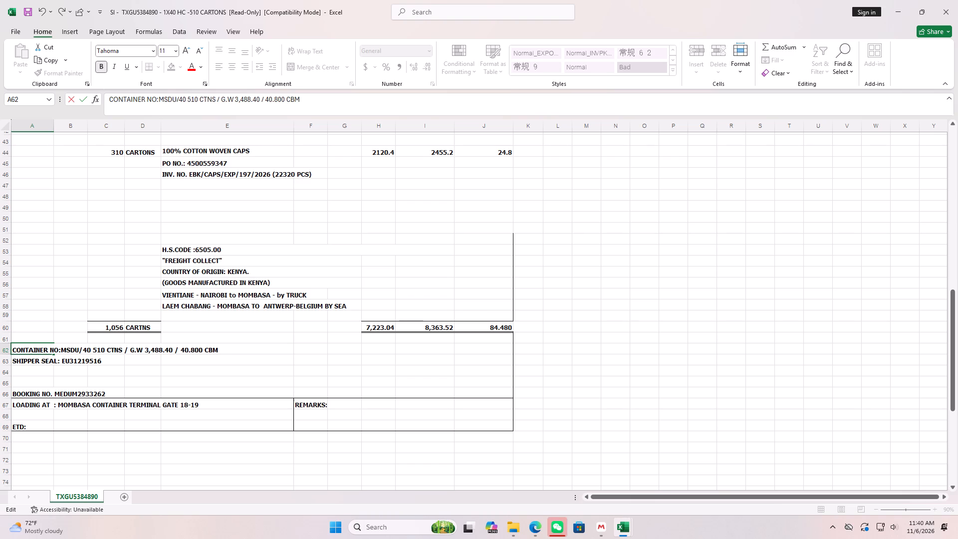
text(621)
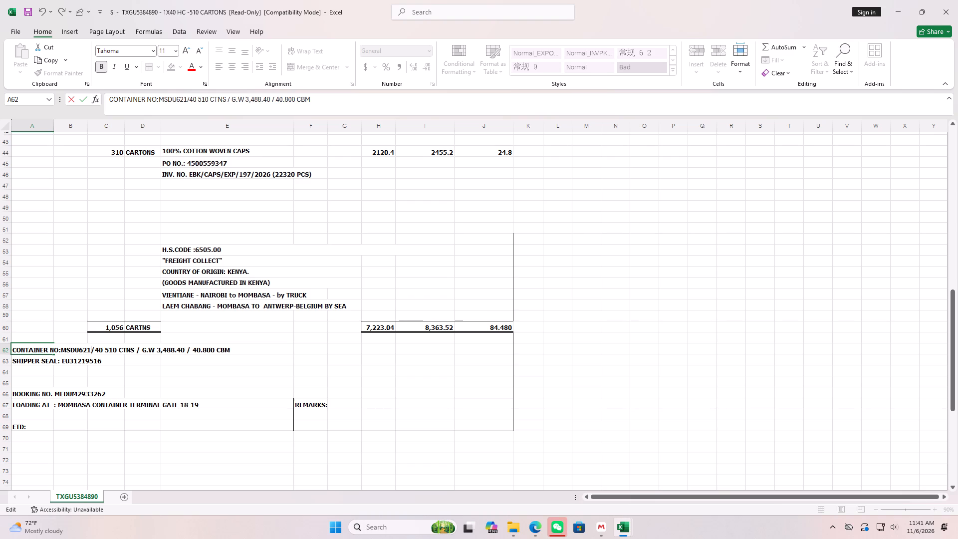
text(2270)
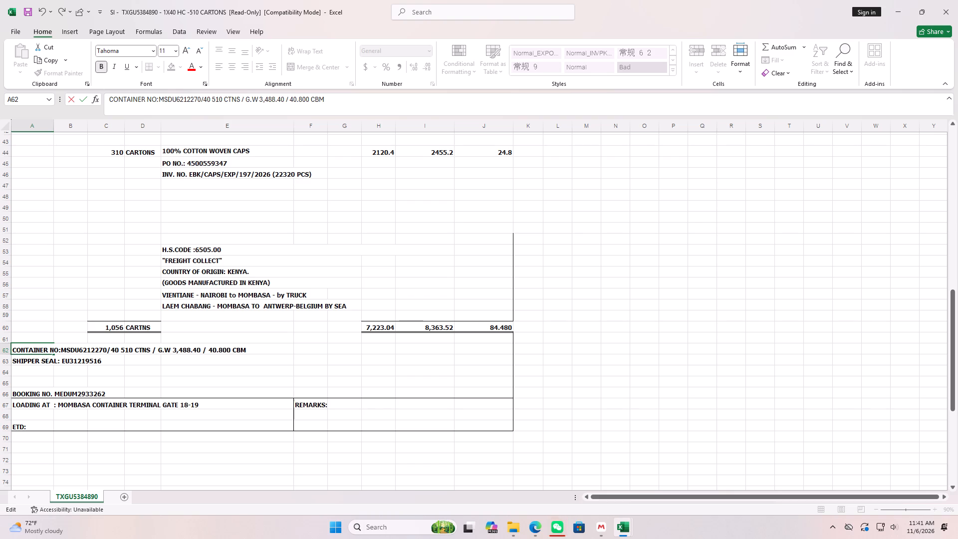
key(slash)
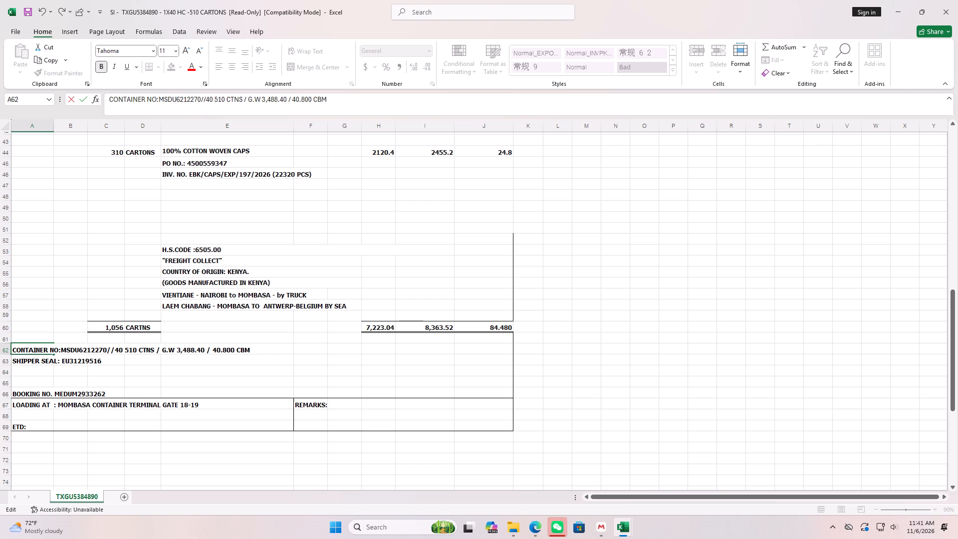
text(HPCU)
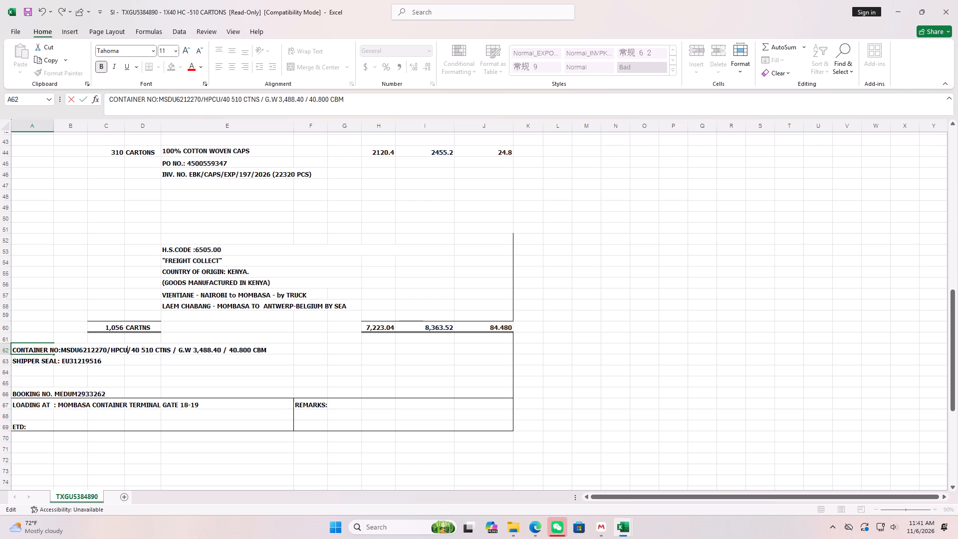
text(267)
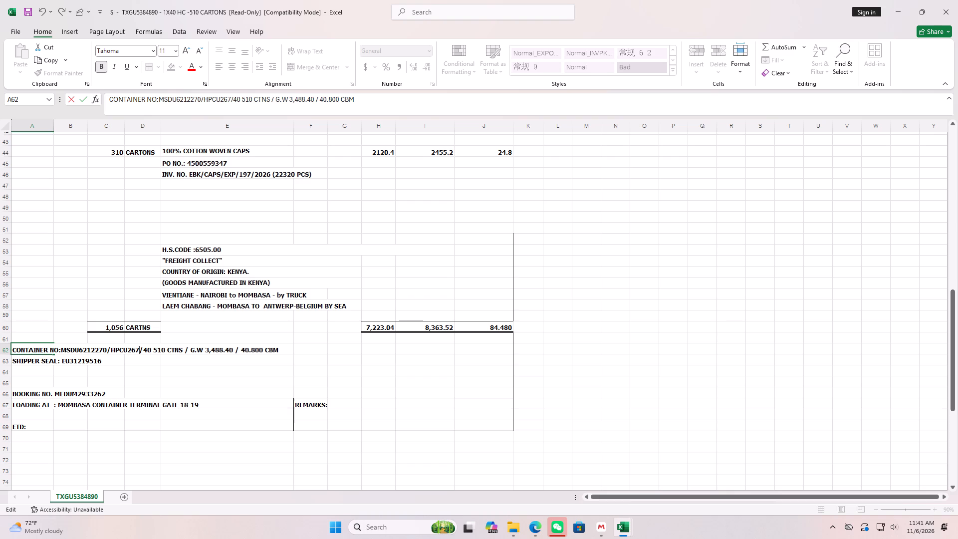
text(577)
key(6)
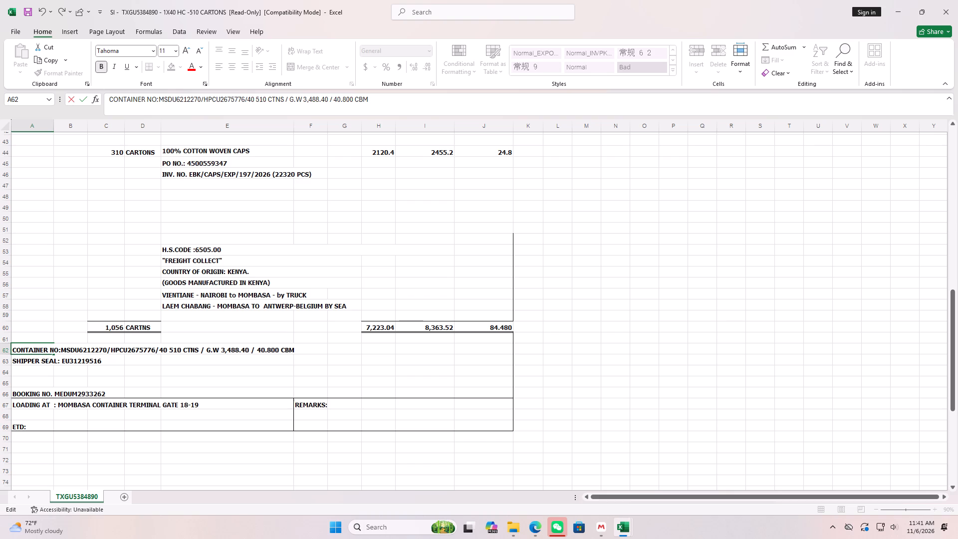
Expand the container size in A62 so that it reads 40HC/20DV.
click(168, 348)
text(HC)
key(slash)
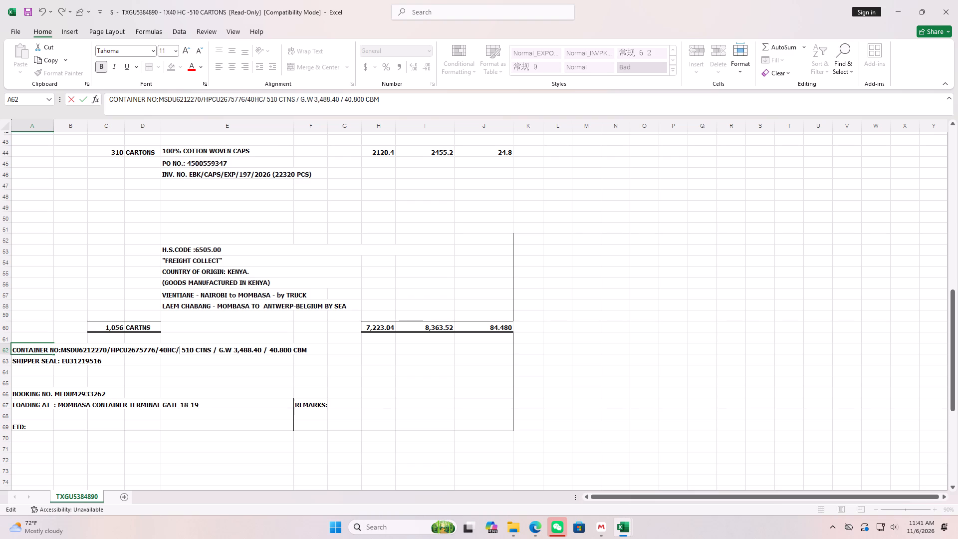
text(20)
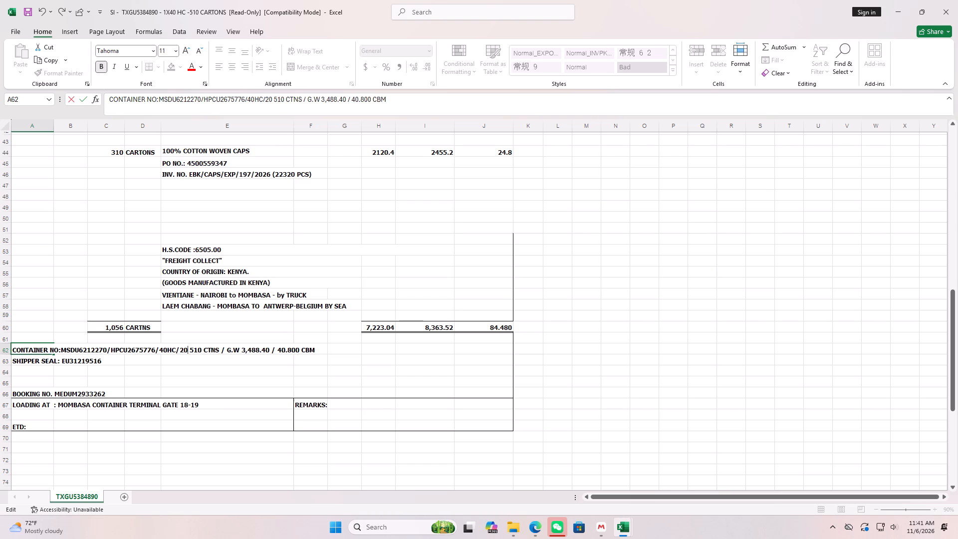
text(DV)
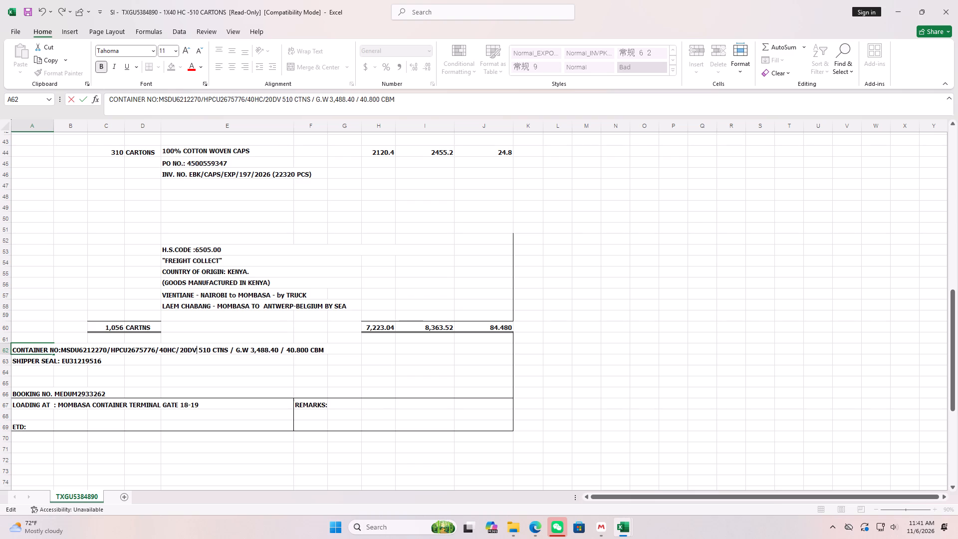
Update the A62 container line's figures to 1056 CTNS, G.W 8363.52 and 84.480 CBM.
drag(200, 347, 209, 348)
drag(209, 348, 212, 348)
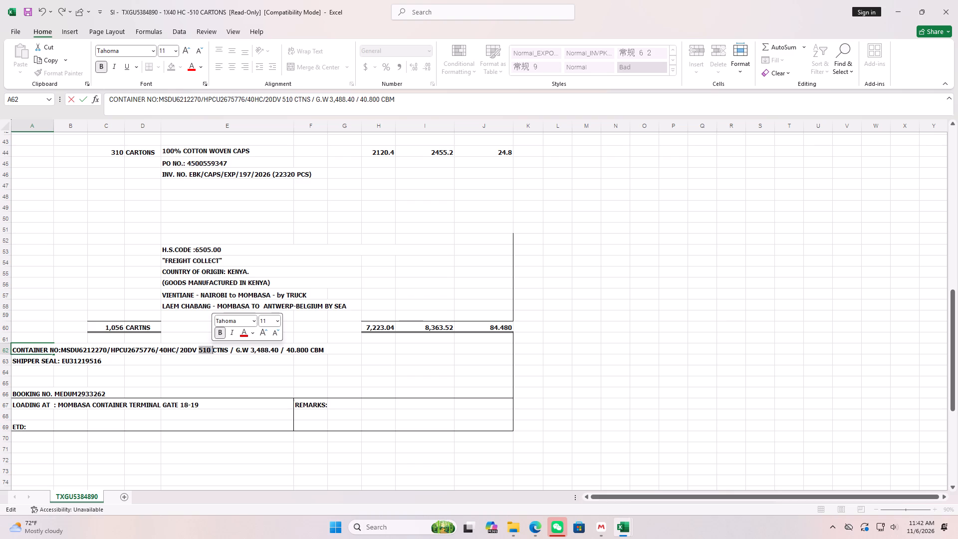
text(1056)
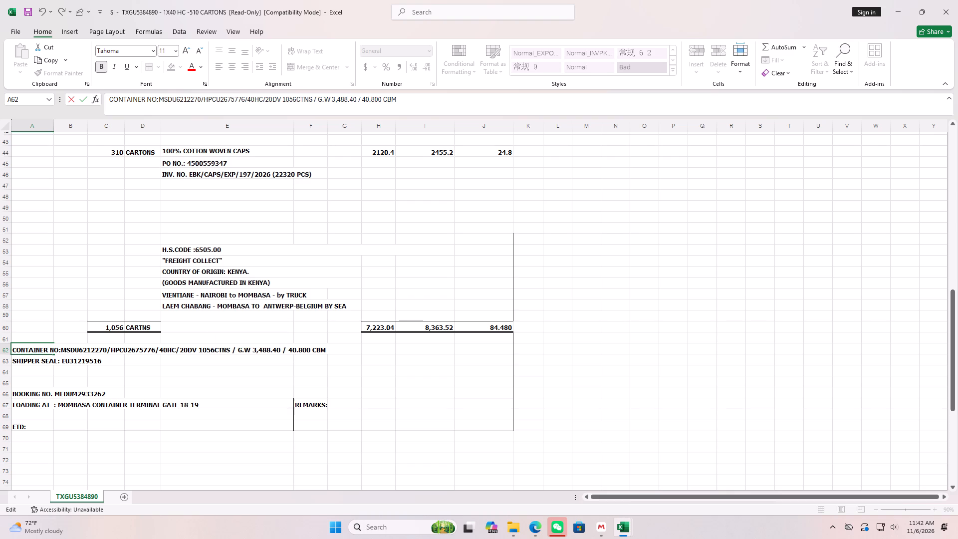
drag(252, 346, 260, 346)
drag(260, 346, 280, 350)
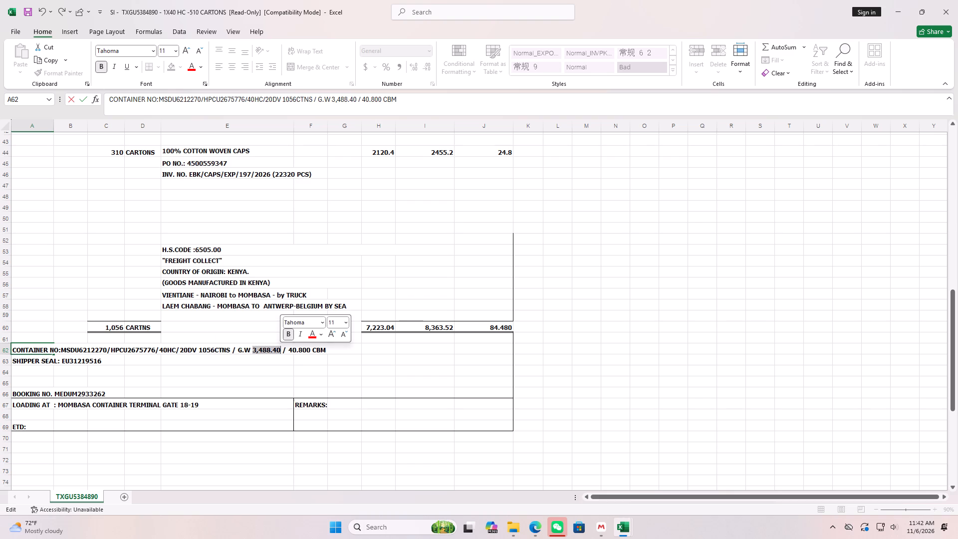
text(83)
text(63)
text(.52)
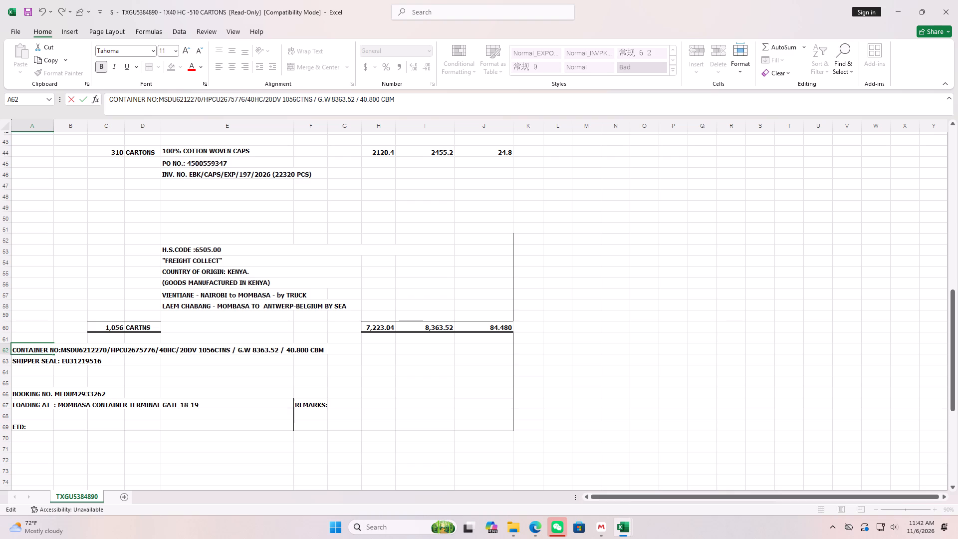
drag(288, 351, 307, 347)
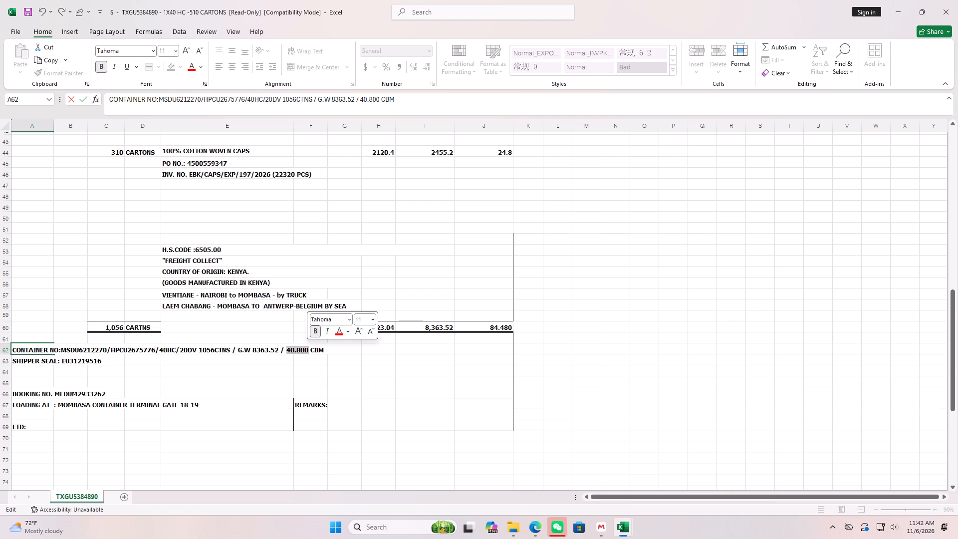
text(84.480)
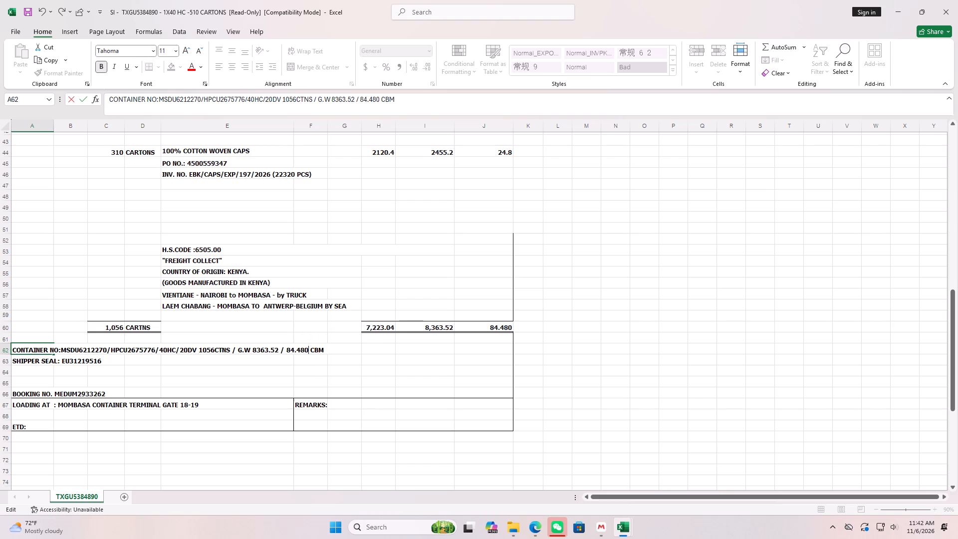
Remove the seal number from A63, keeping only the SHIPPER SEAL: label.
double_click(38, 359)
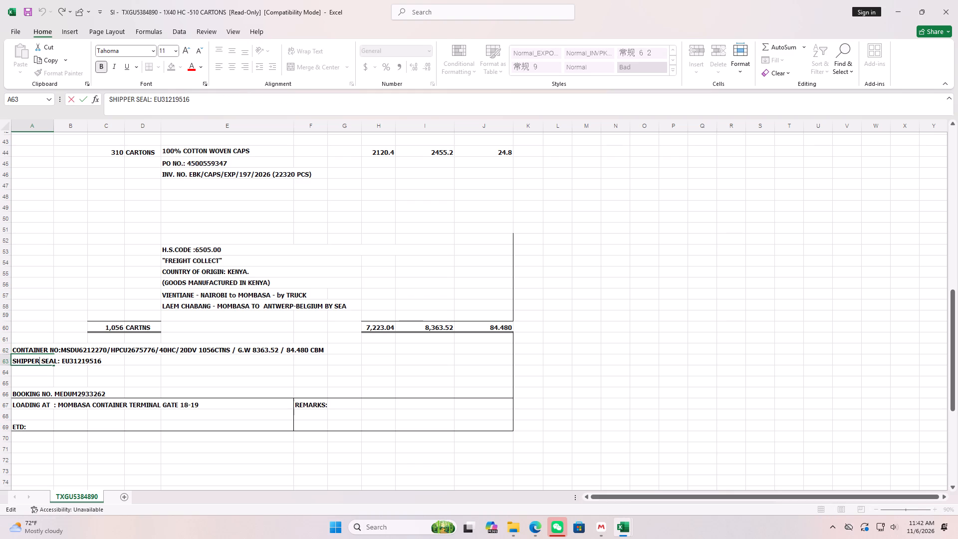
drag(62, 358, 179, 374)
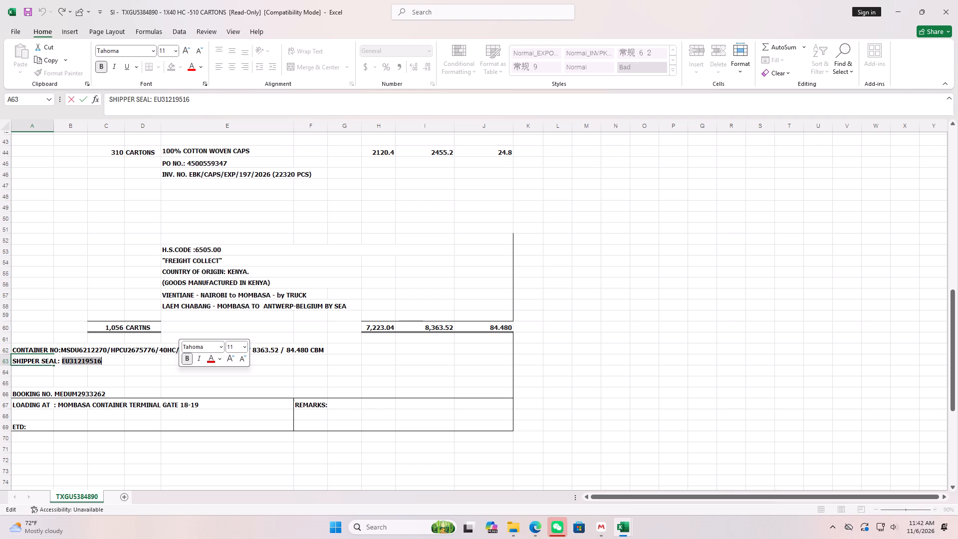
key(Delete)
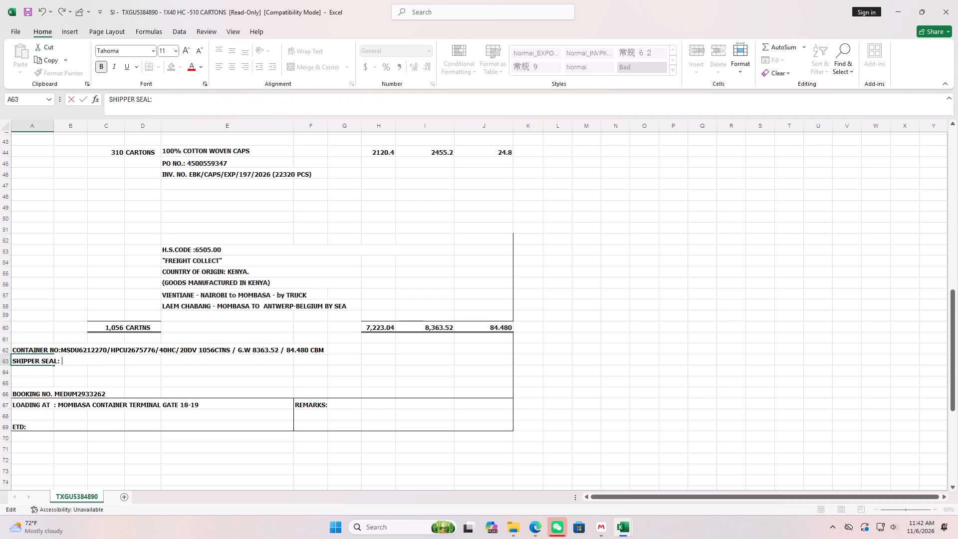
double_click(25, 394)
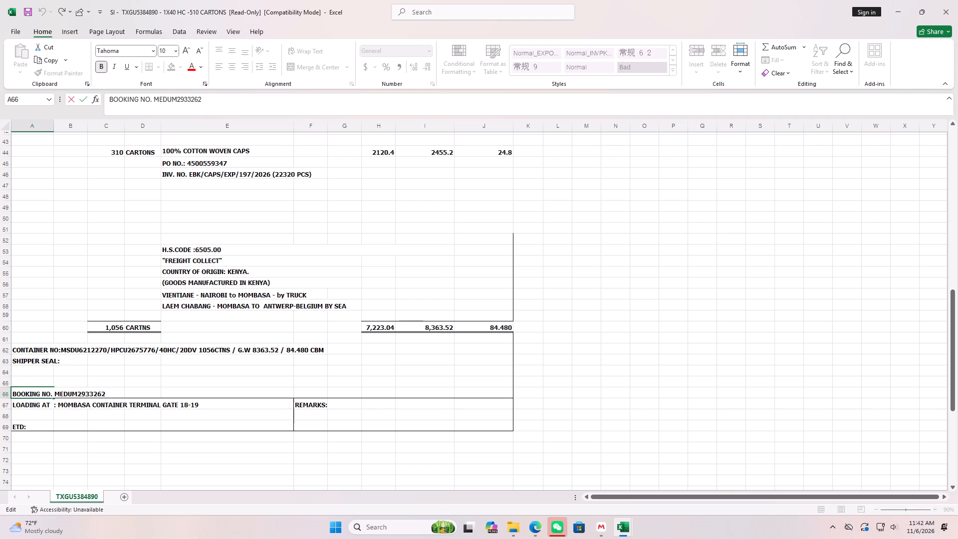
click(80, 394)
drag(78, 393, 266, 417)
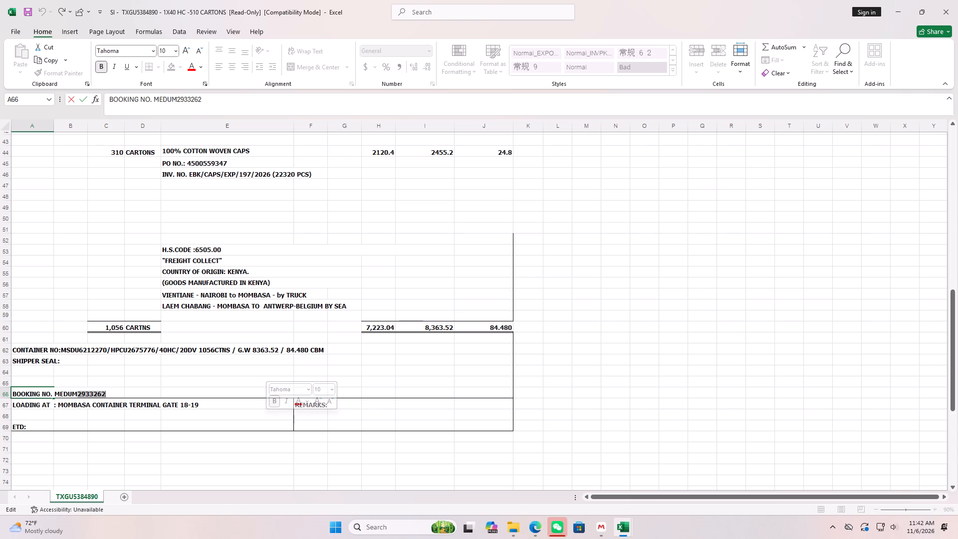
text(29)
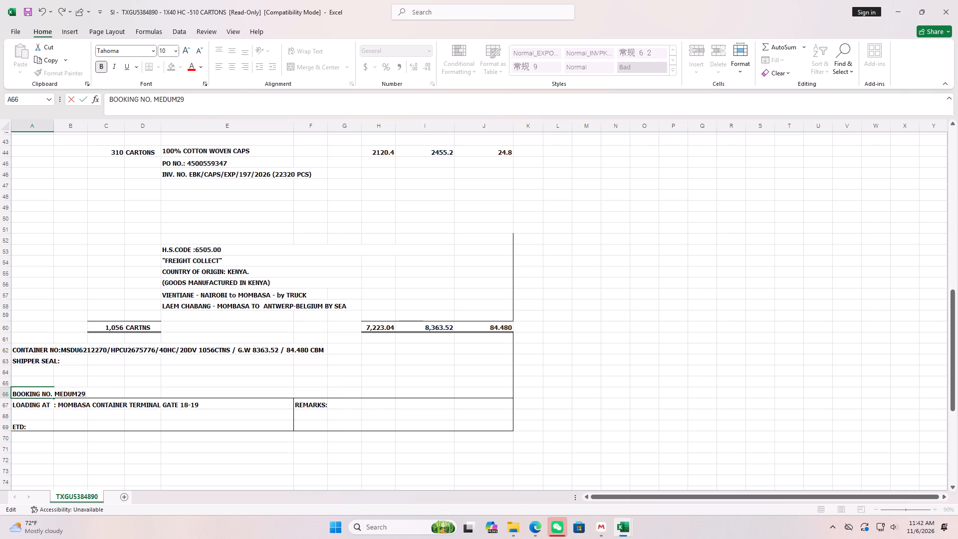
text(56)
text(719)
click(79, 427)
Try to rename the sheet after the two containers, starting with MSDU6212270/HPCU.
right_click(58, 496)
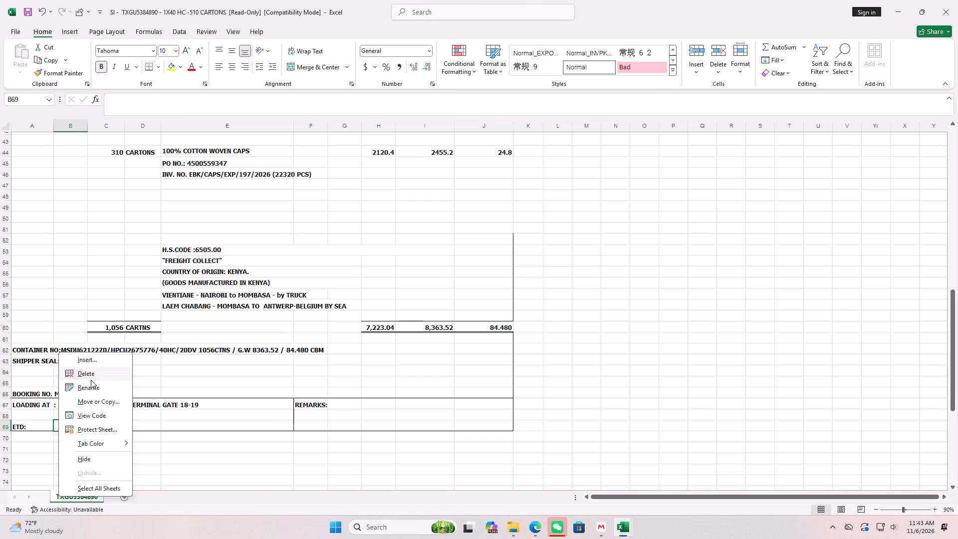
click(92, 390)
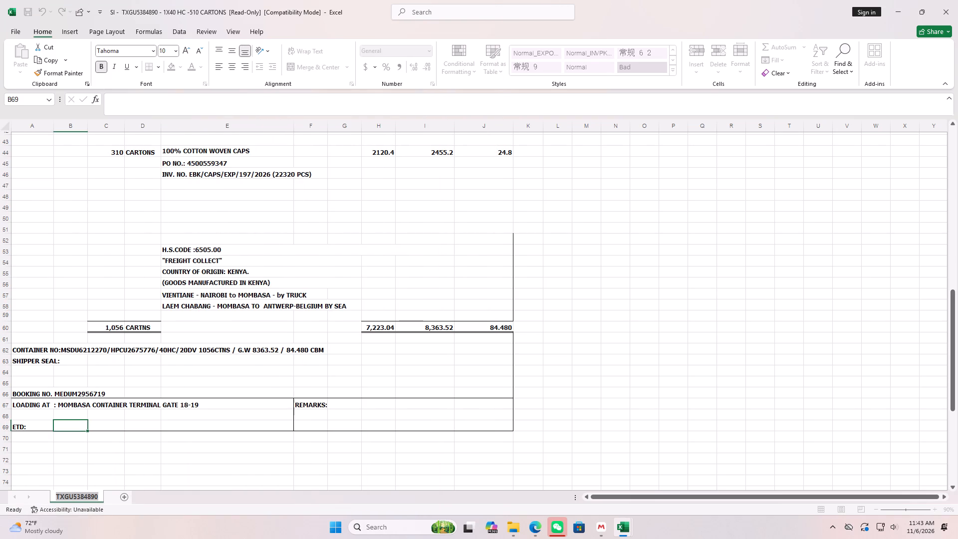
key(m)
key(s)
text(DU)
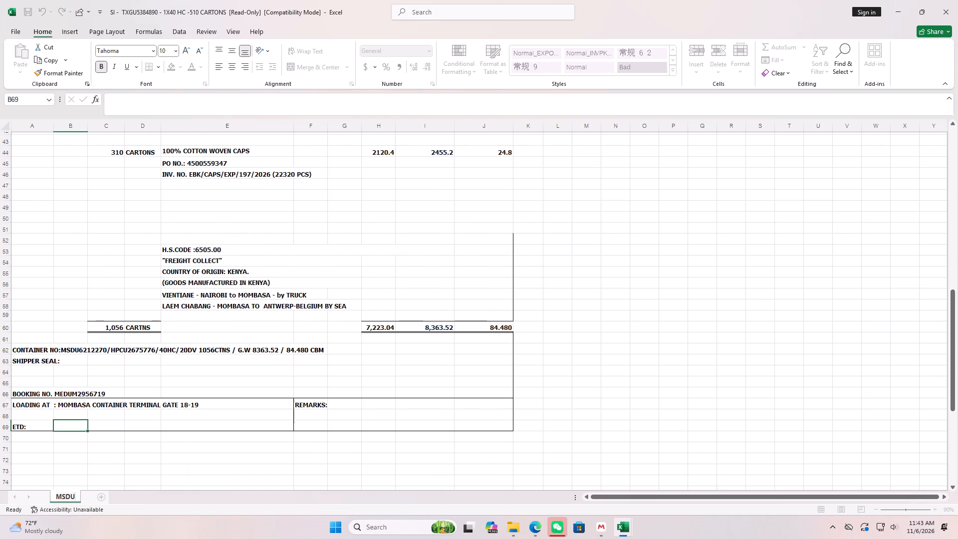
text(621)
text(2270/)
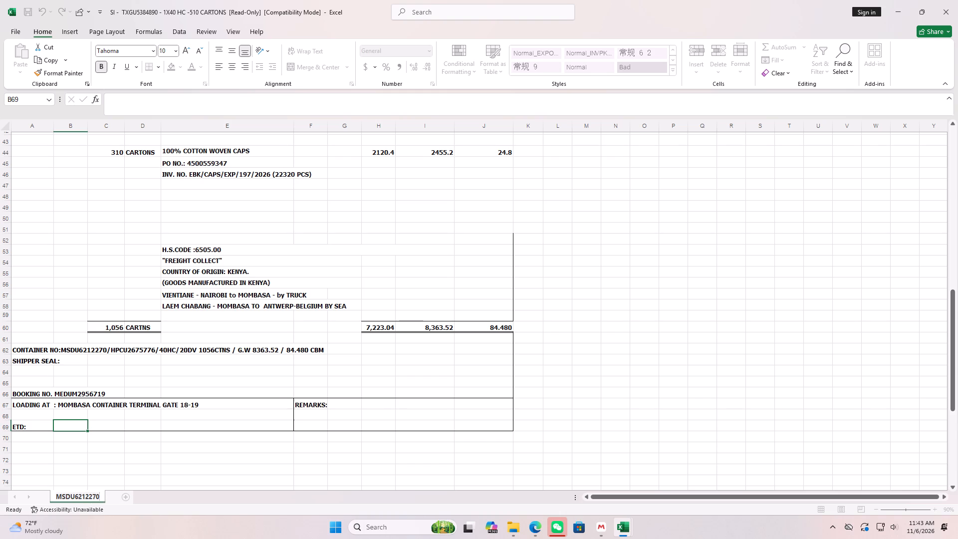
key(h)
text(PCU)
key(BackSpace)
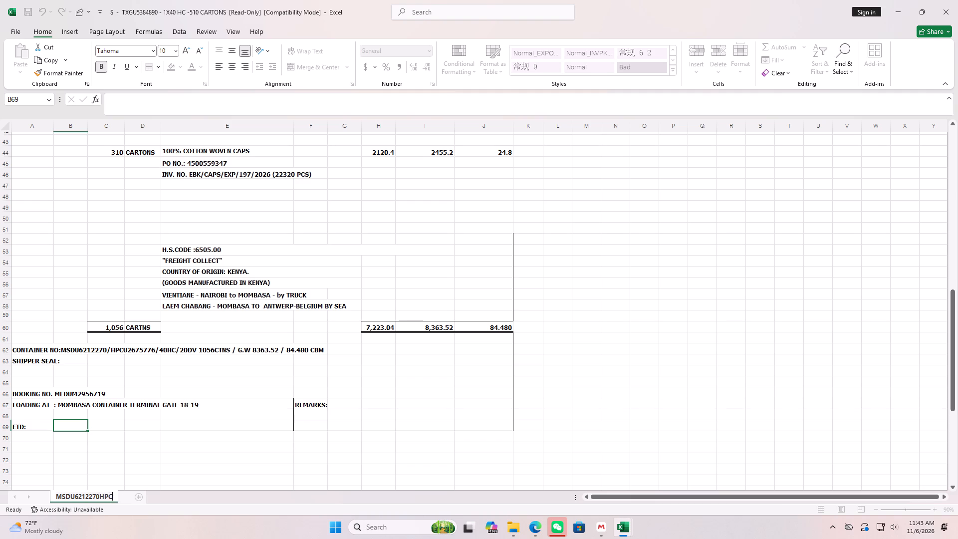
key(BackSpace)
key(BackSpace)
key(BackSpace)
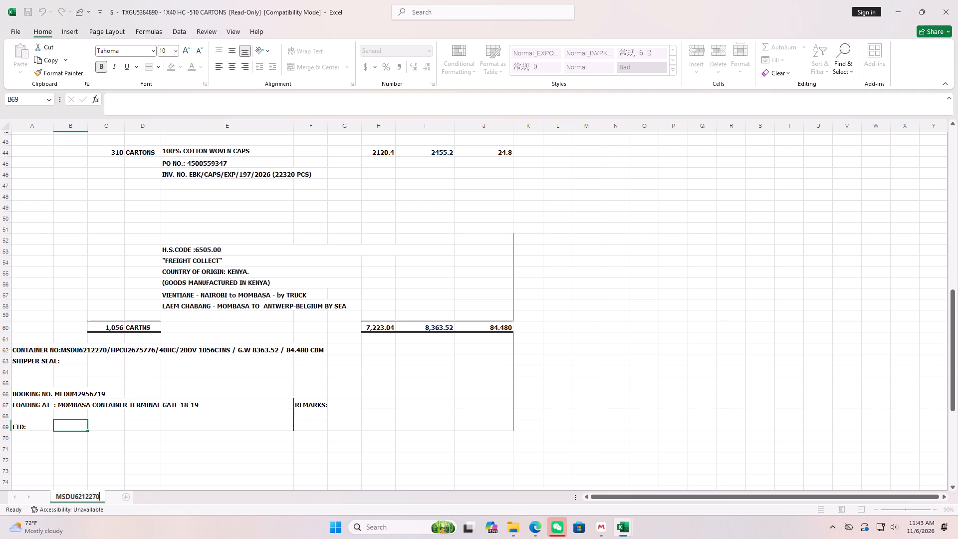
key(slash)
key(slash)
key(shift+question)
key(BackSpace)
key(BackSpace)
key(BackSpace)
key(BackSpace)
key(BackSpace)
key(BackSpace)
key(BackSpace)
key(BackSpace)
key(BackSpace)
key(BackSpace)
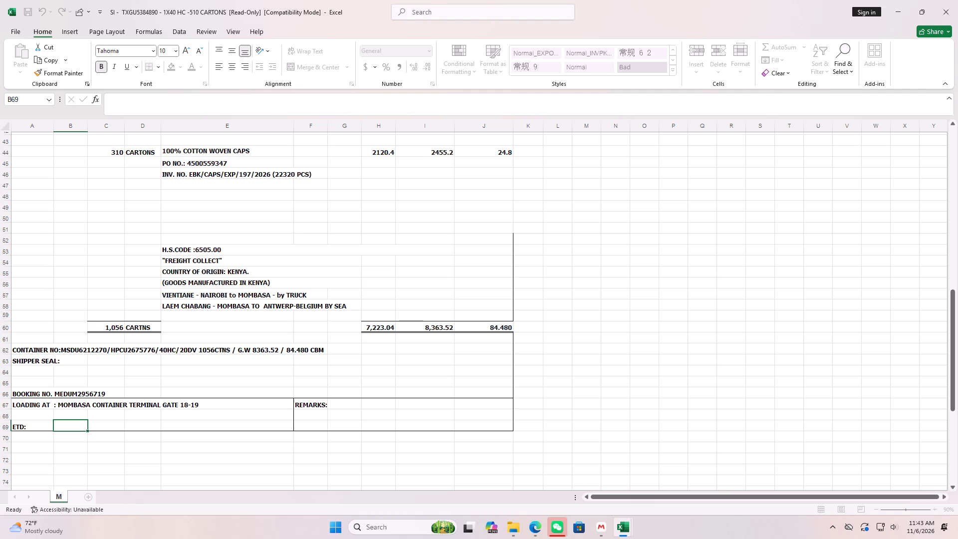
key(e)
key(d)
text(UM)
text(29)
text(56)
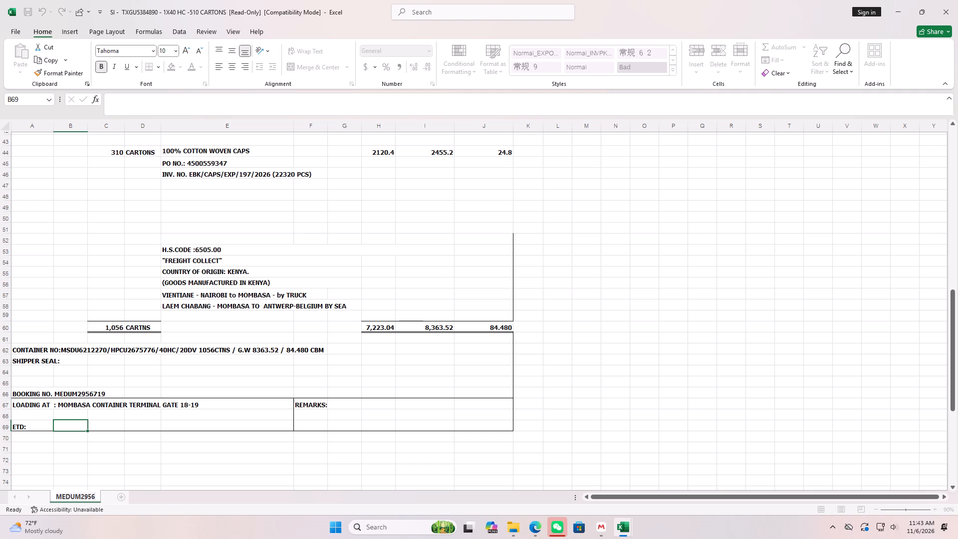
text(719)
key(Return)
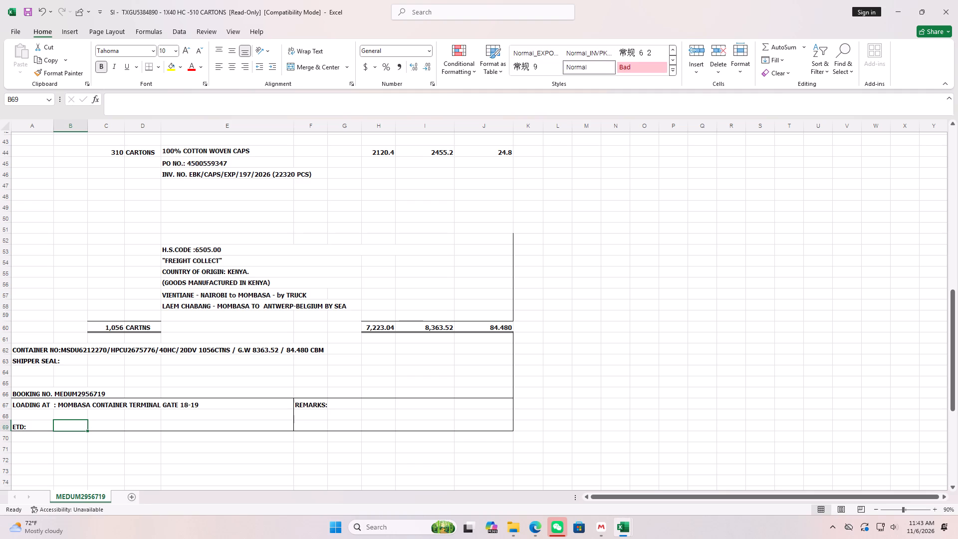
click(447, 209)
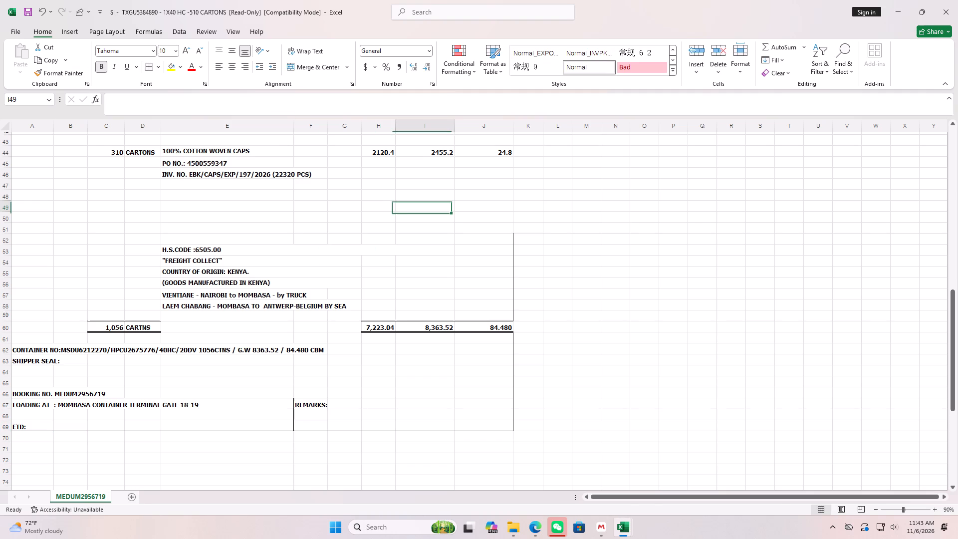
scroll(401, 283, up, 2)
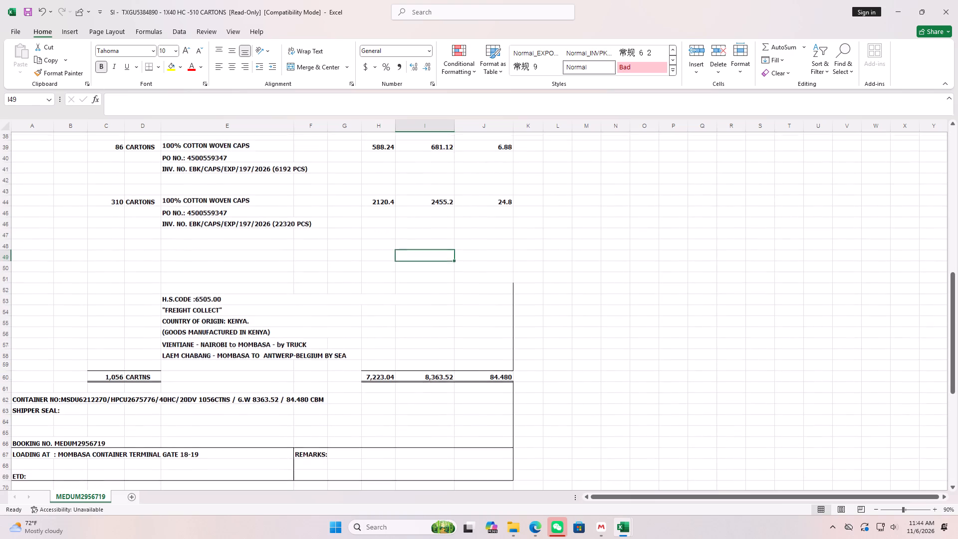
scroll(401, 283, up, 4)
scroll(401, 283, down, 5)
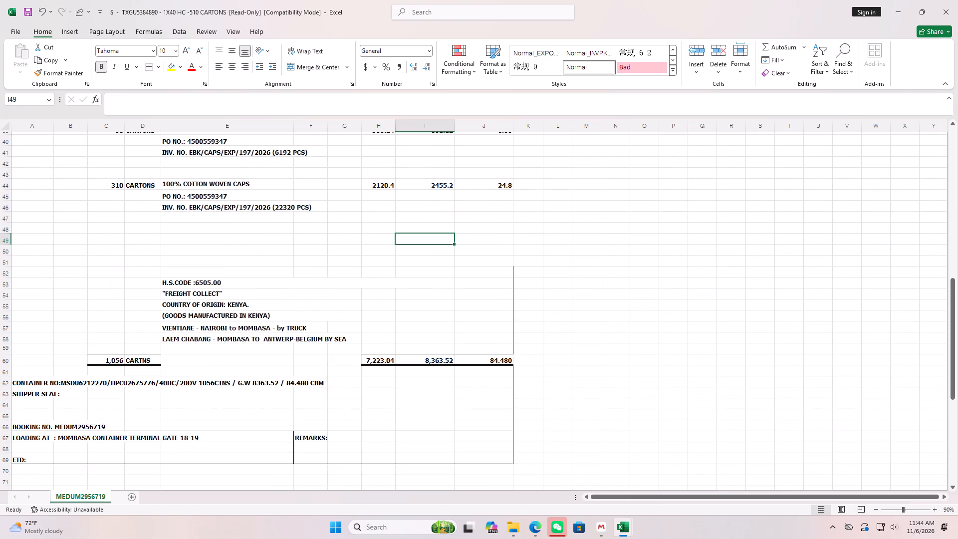
Switch to WeChat, read the new messages in the NE SO group with the Chinese ones translated, and return to the shipping instruction.
click(552, 532)
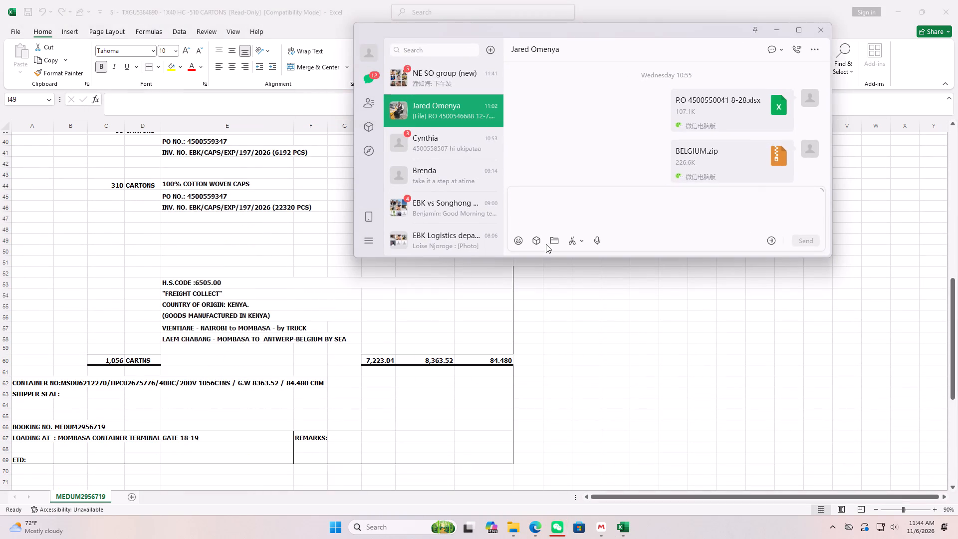
click(450, 88)
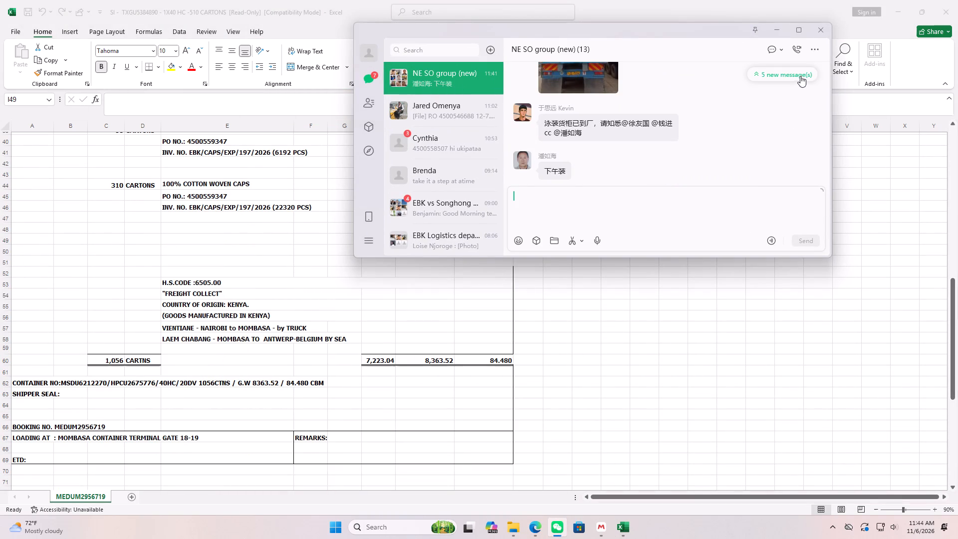
click(800, 76)
scroll(711, 109, down, 4)
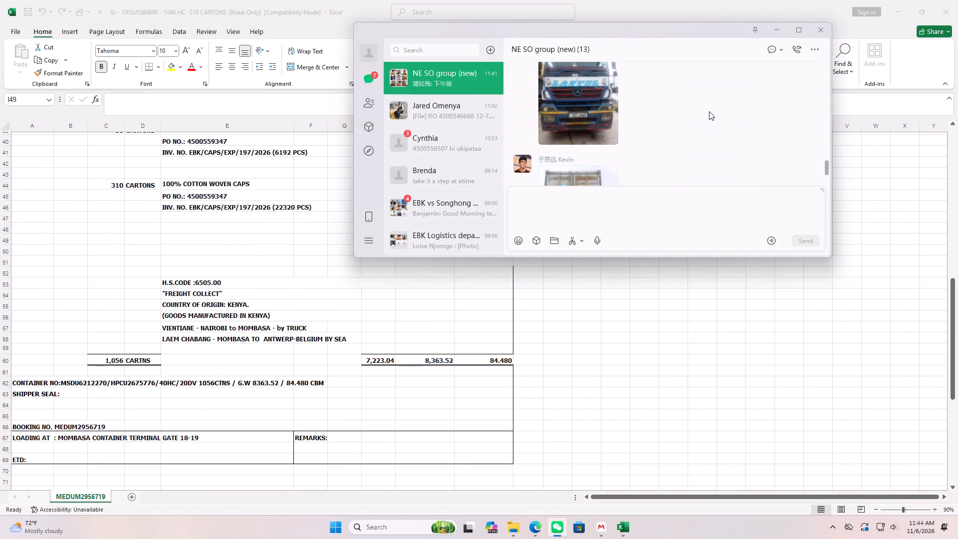
scroll(709, 111, up, 1)
scroll(709, 111, down, 5)
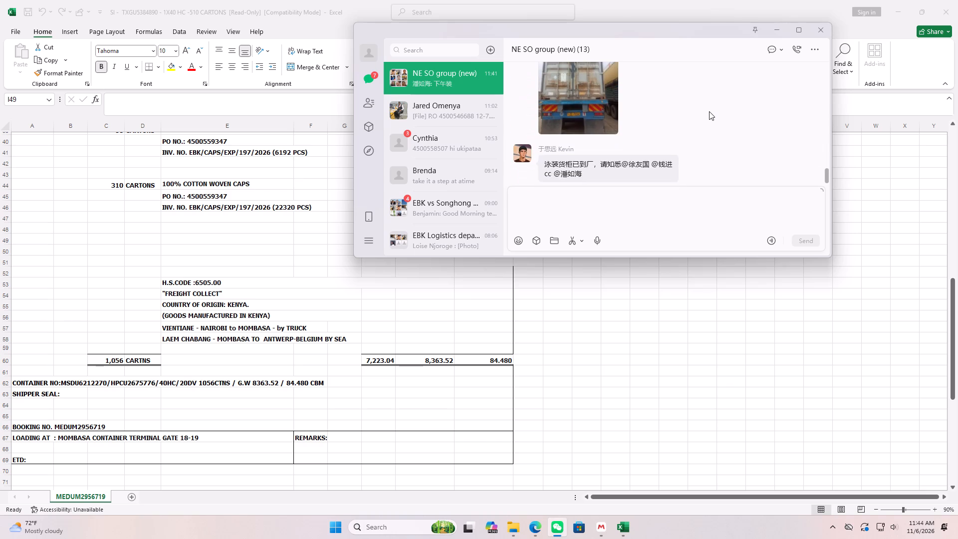
scroll(709, 111, down, 2)
right_click(683, 122)
right_click(666, 125)
click(689, 168)
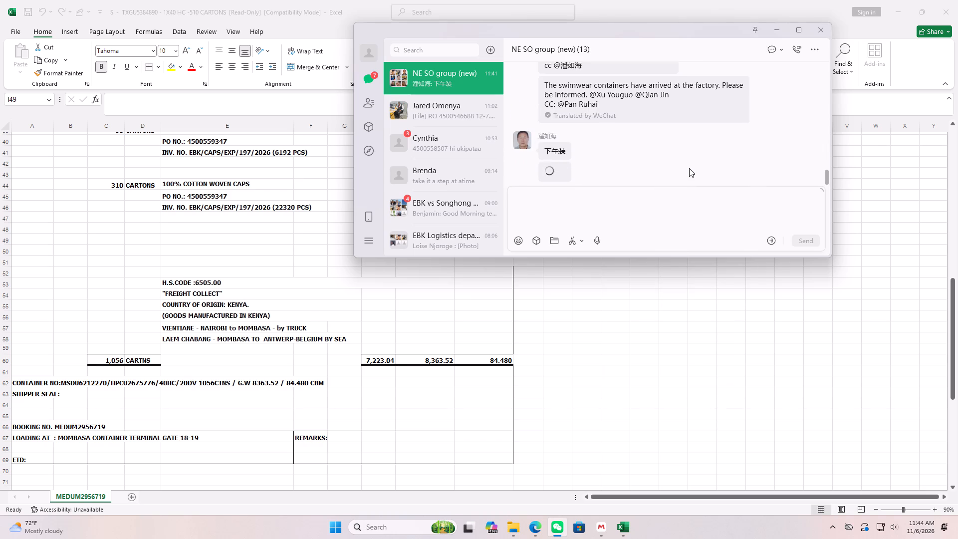
scroll(689, 168, up, 3)
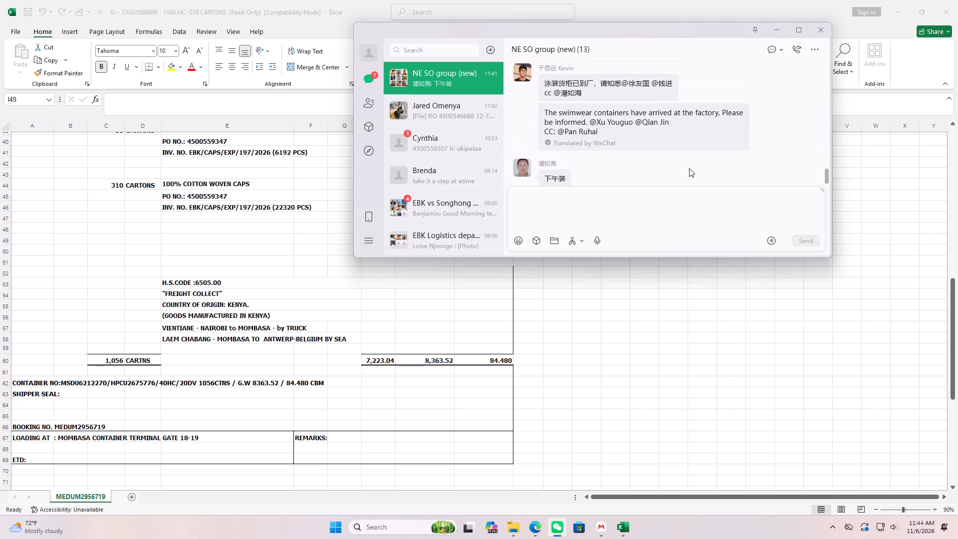
scroll(689, 168, down, 3)
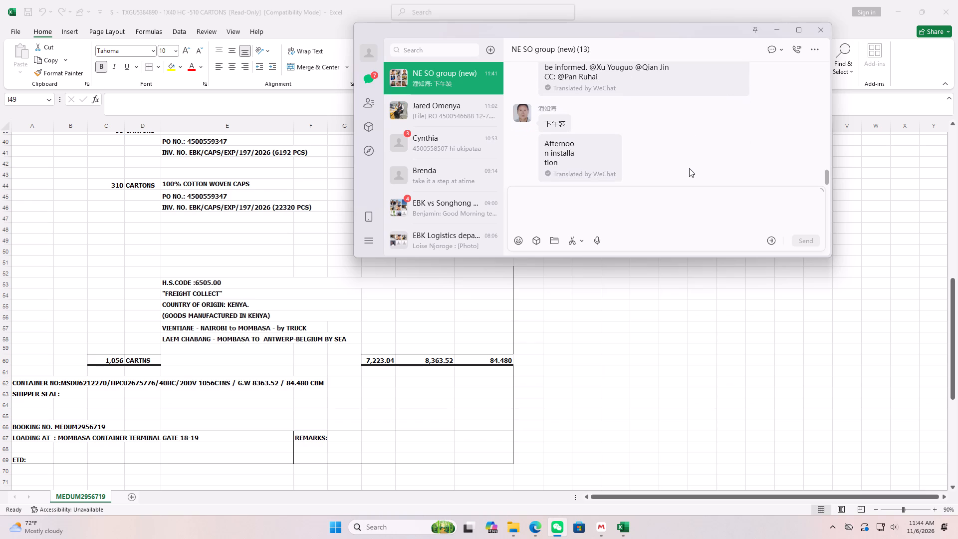
click(779, 29)
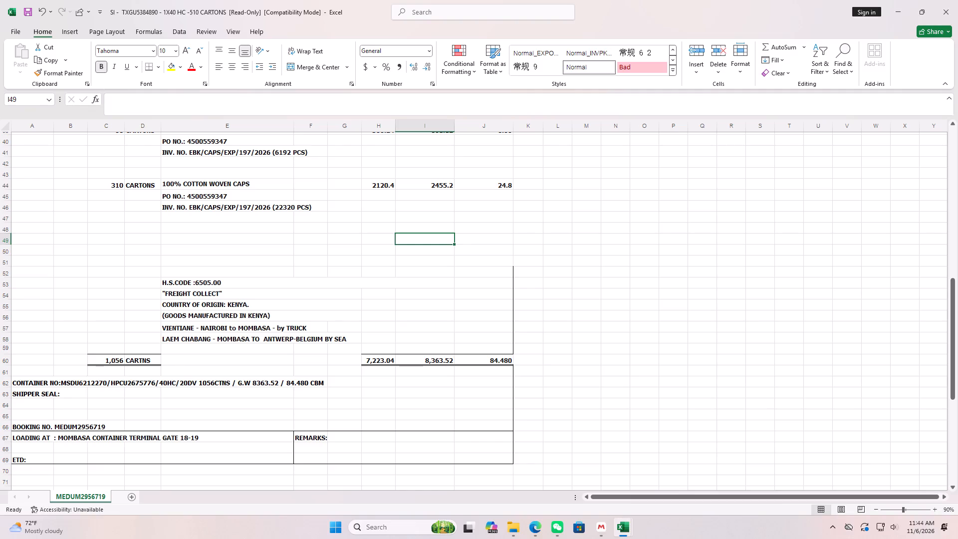
Start saving the workbook under a new name on the Desktop, removing the "Copy of" prefix from the proposed file name.
scroll(377, 273, up, 13)
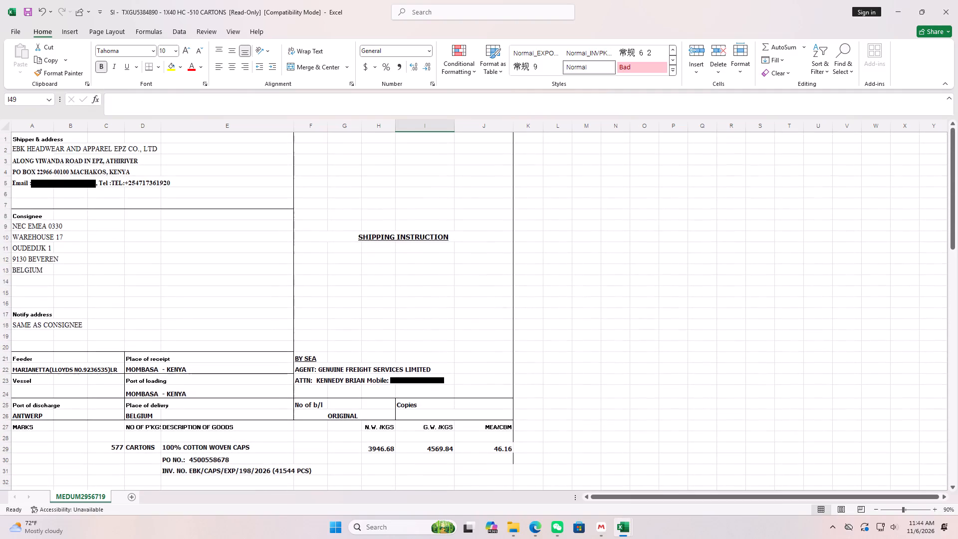
scroll(377, 273, up, 3)
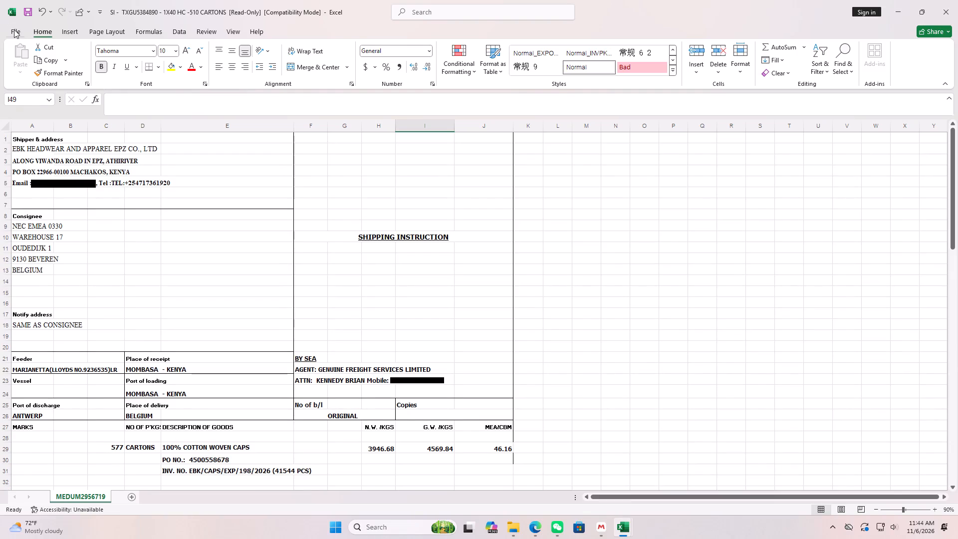
click(14, 29)
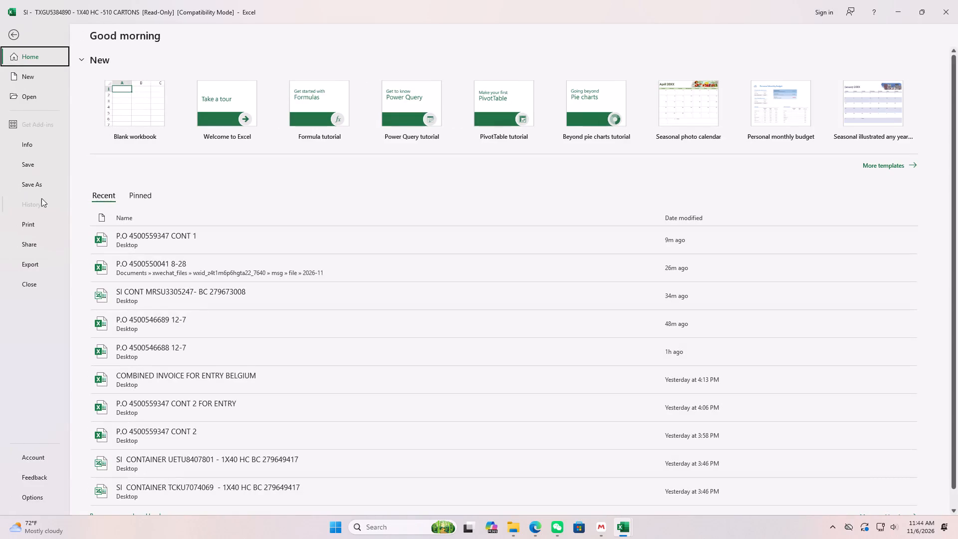
click(45, 184)
click(266, 118)
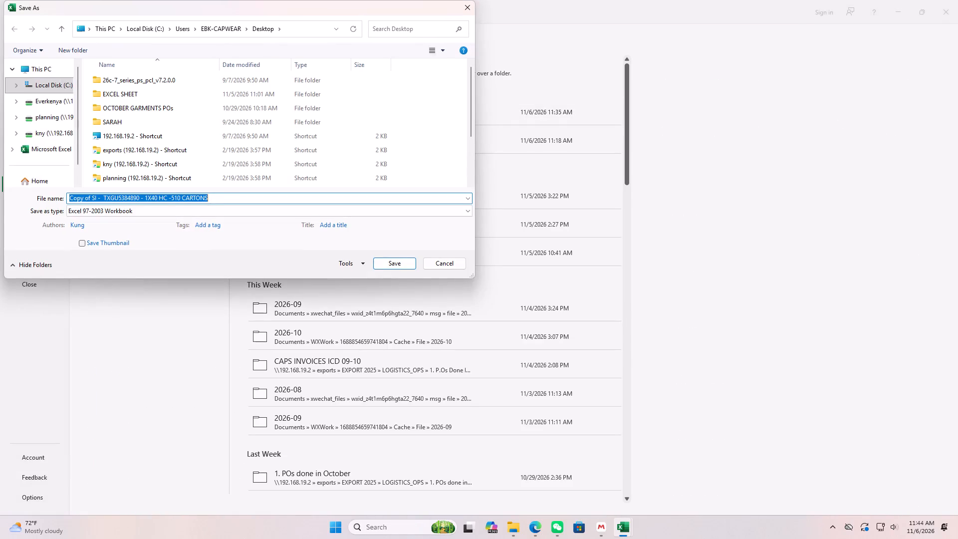
click(94, 197)
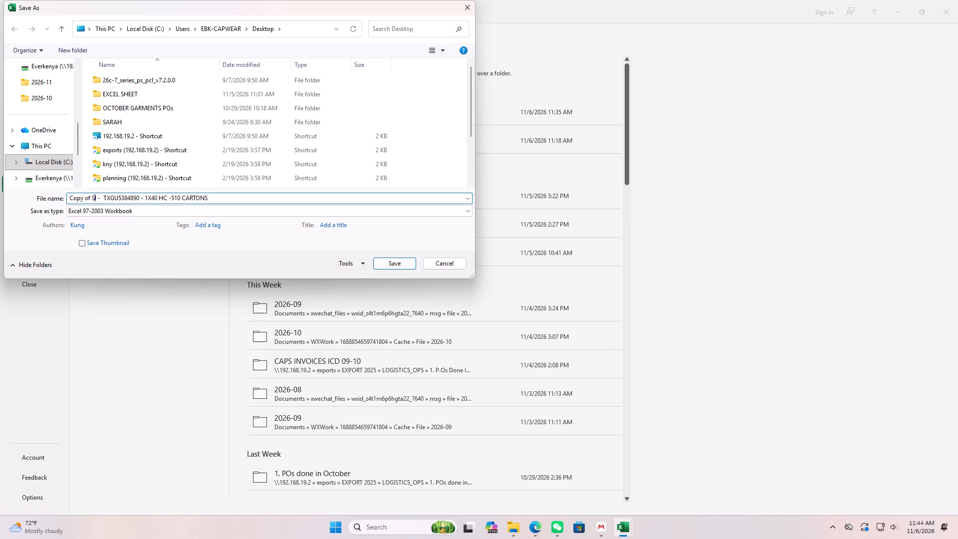
click(91, 197)
key(BackSpace)
key(BackSpace)
key(BackSpace)
key(BackSpace)
key(BackSpace)
key(BackSpace)
key(BackSpace)
key(BackSpace)
key(BackSpace)
key(BackSpace)
key(BackSpace)
key(BackSpace)
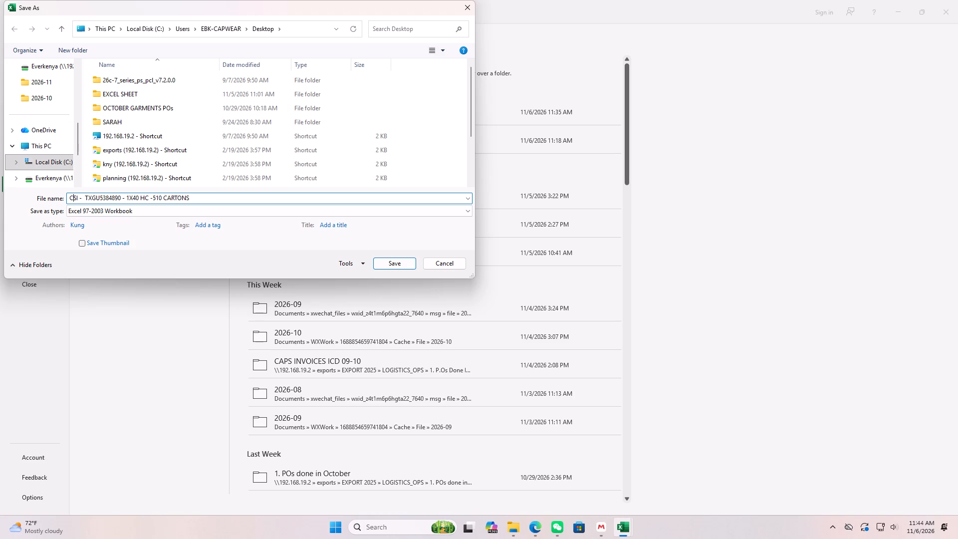
Replace container number TXGU5384890 in the proposed file name with MSDU6212270/HPCU2675776.
drag(81, 197, 97, 197)
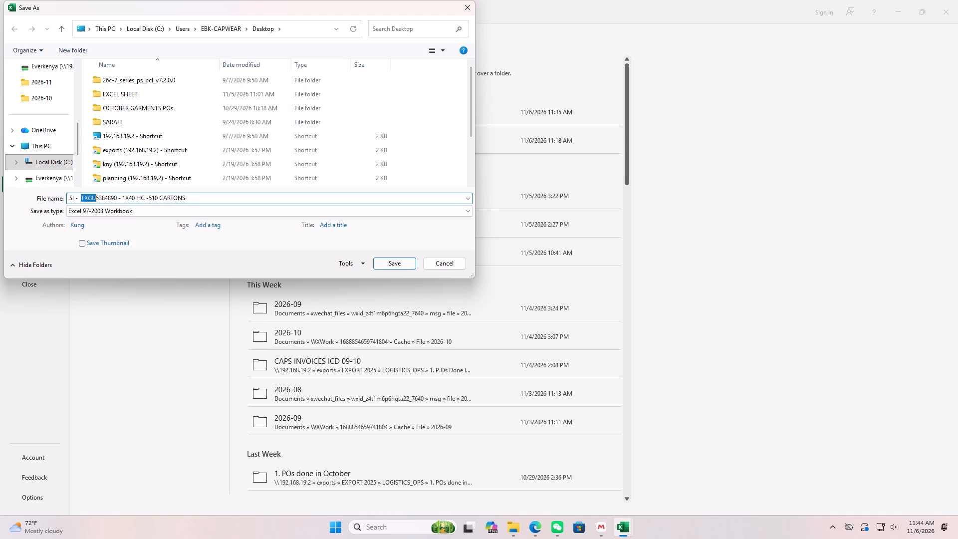
drag(97, 197, 116, 197)
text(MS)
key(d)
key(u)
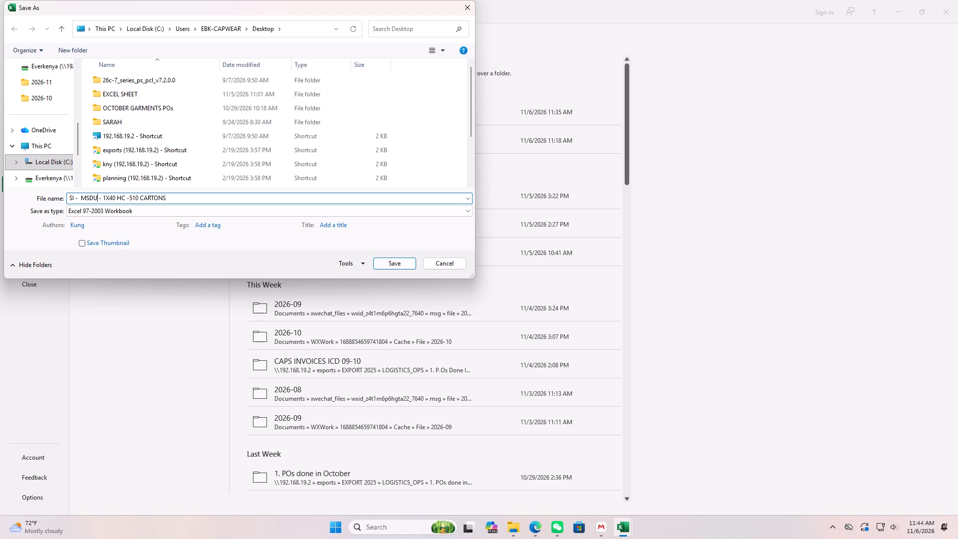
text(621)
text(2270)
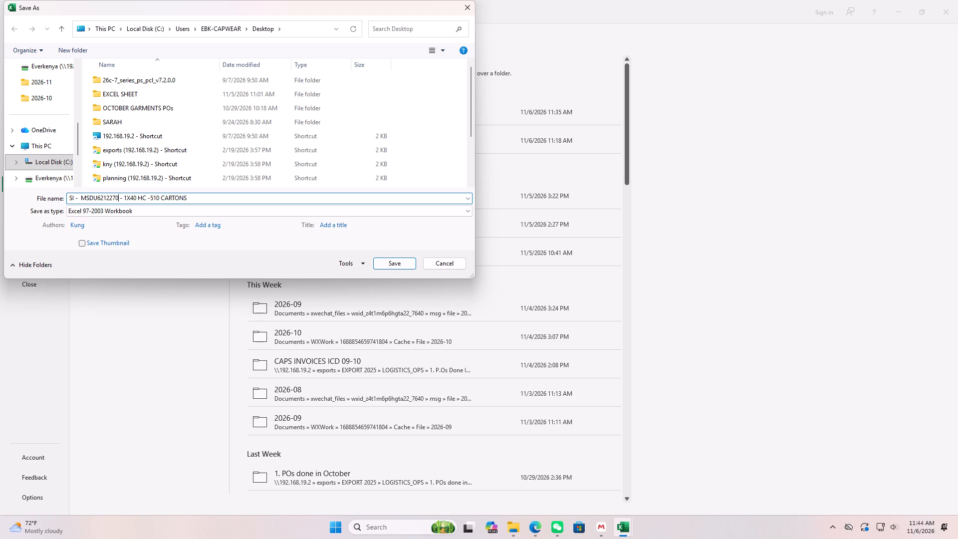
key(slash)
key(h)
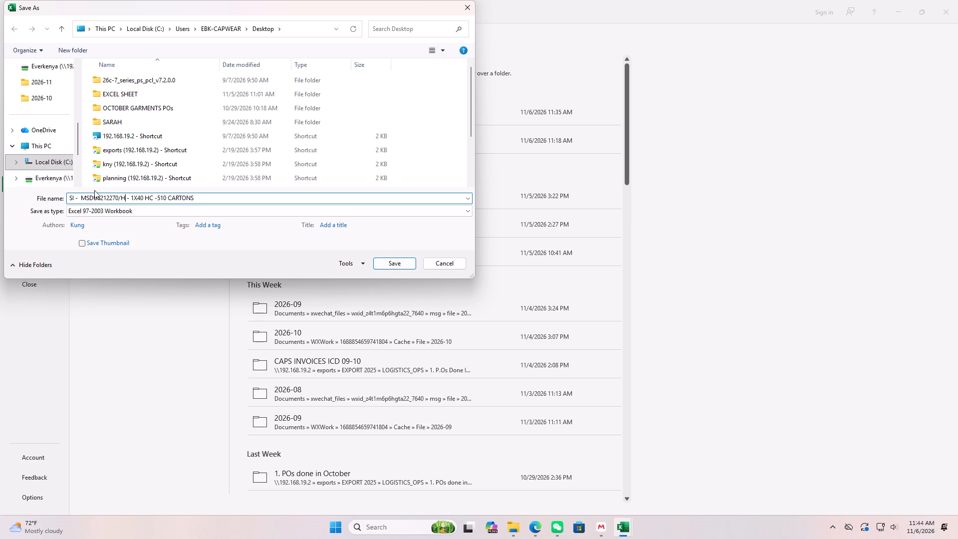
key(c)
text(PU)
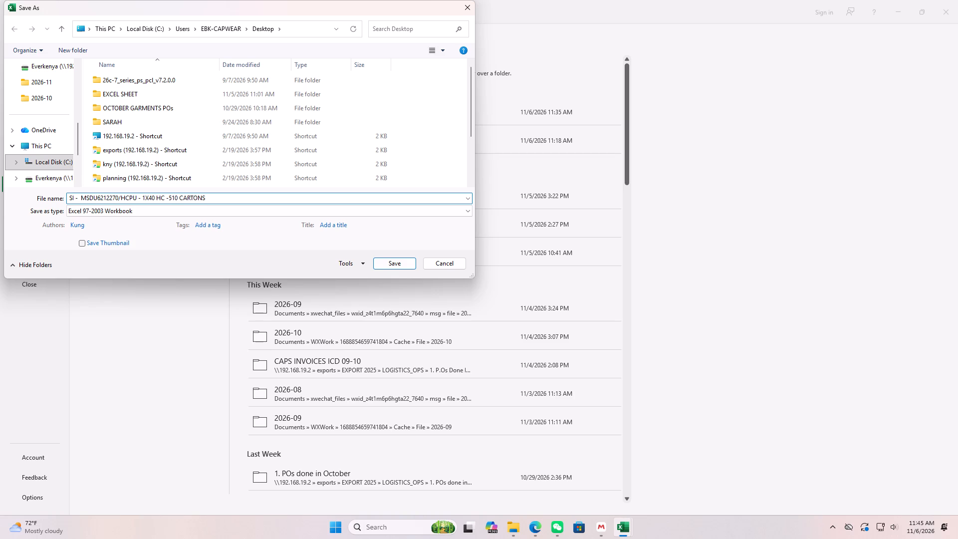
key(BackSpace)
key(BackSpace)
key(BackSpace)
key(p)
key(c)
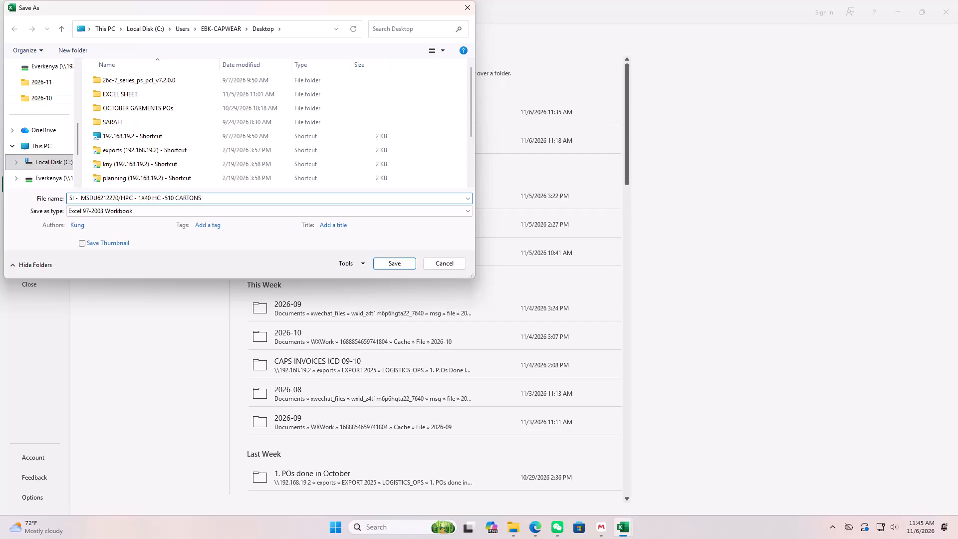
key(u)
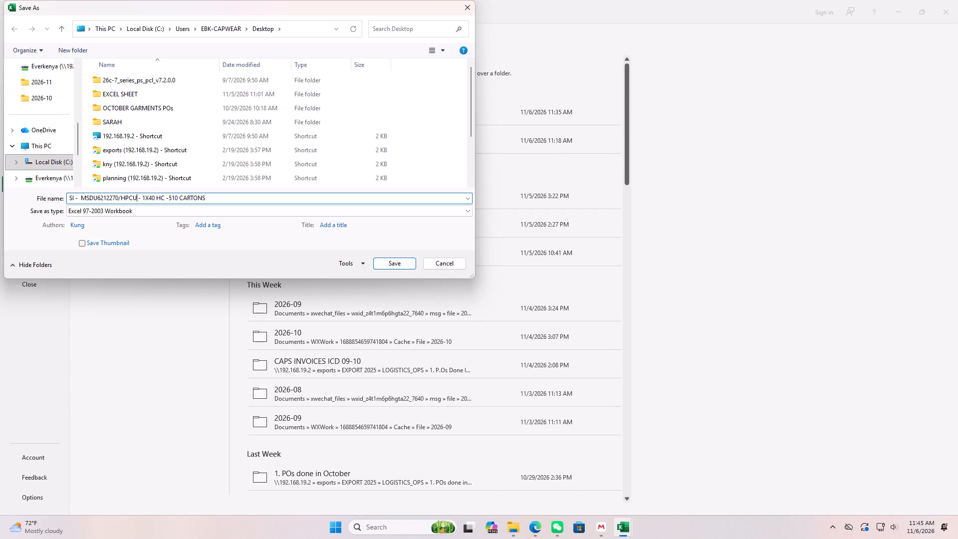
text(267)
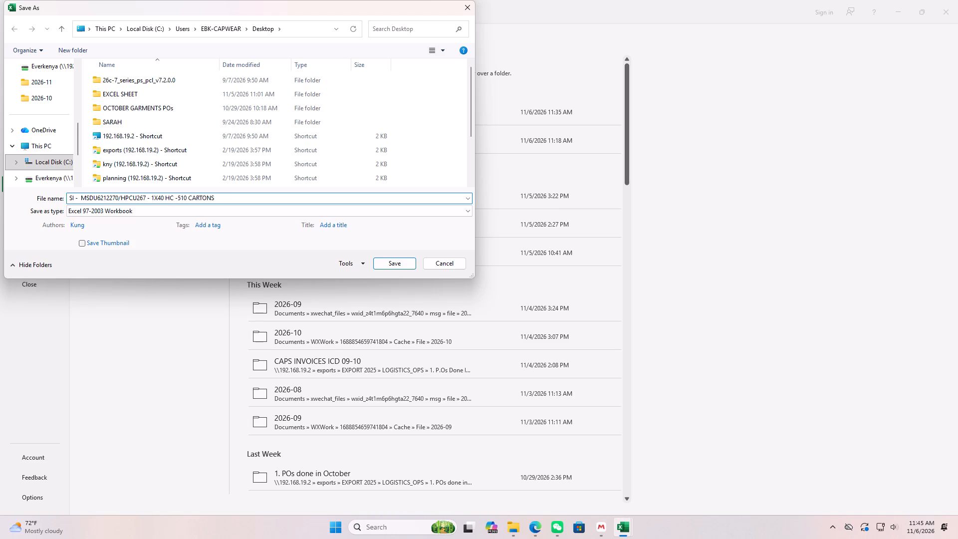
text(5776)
Remove the "- 1X40 HC -510 CARTONS" ending from the proposed file name.
drag(160, 196, 194, 198)
drag(194, 198, 247, 200)
key(Delete)
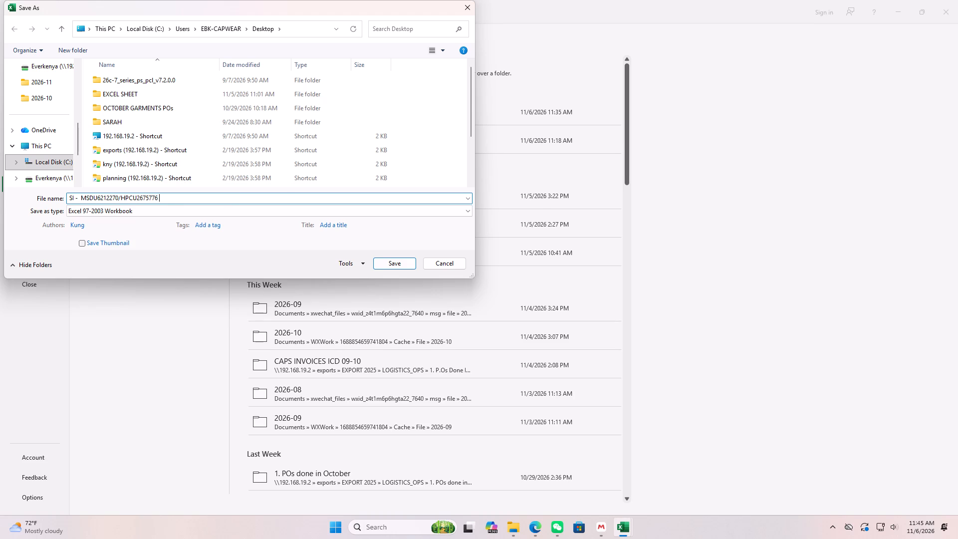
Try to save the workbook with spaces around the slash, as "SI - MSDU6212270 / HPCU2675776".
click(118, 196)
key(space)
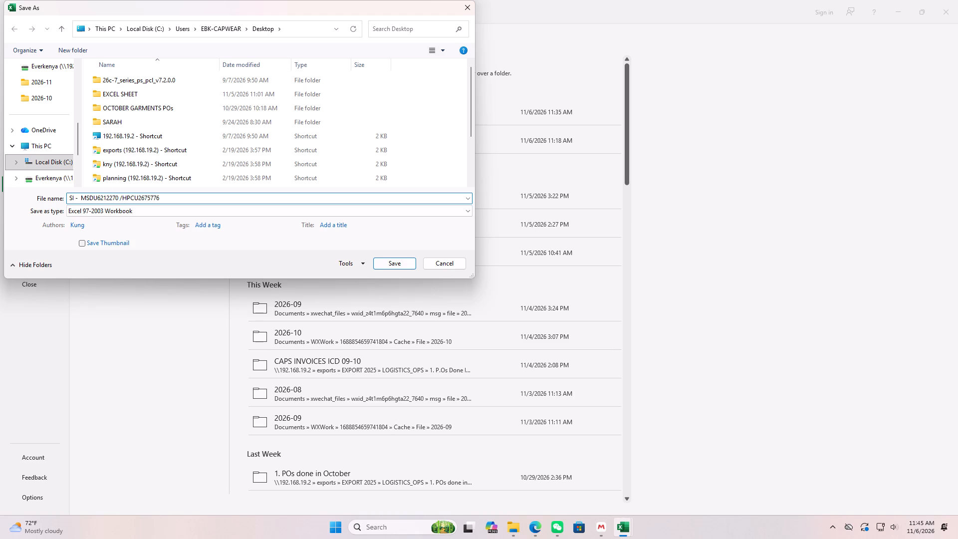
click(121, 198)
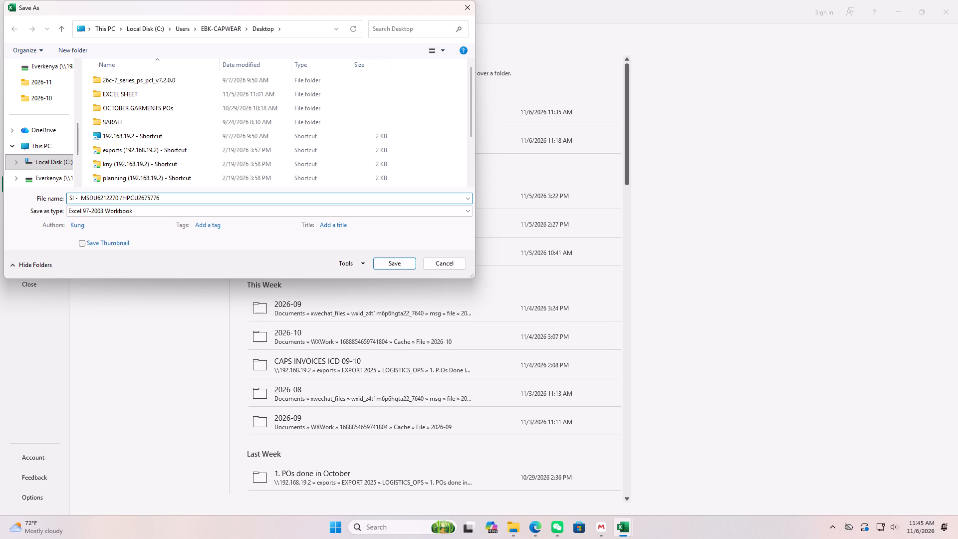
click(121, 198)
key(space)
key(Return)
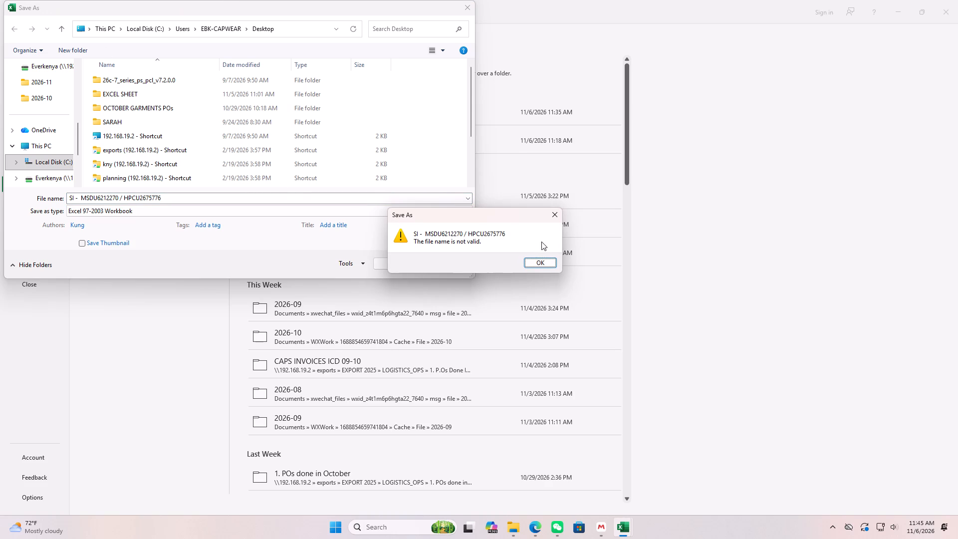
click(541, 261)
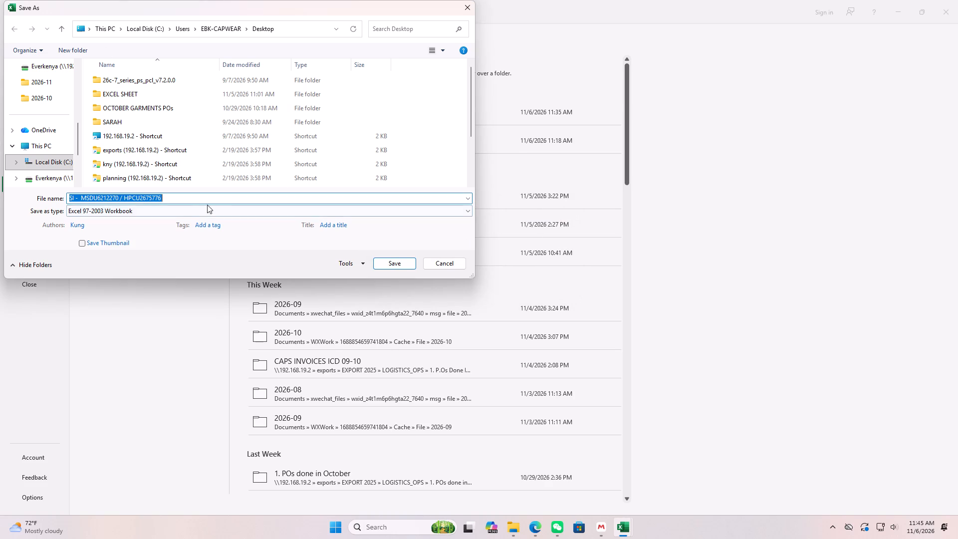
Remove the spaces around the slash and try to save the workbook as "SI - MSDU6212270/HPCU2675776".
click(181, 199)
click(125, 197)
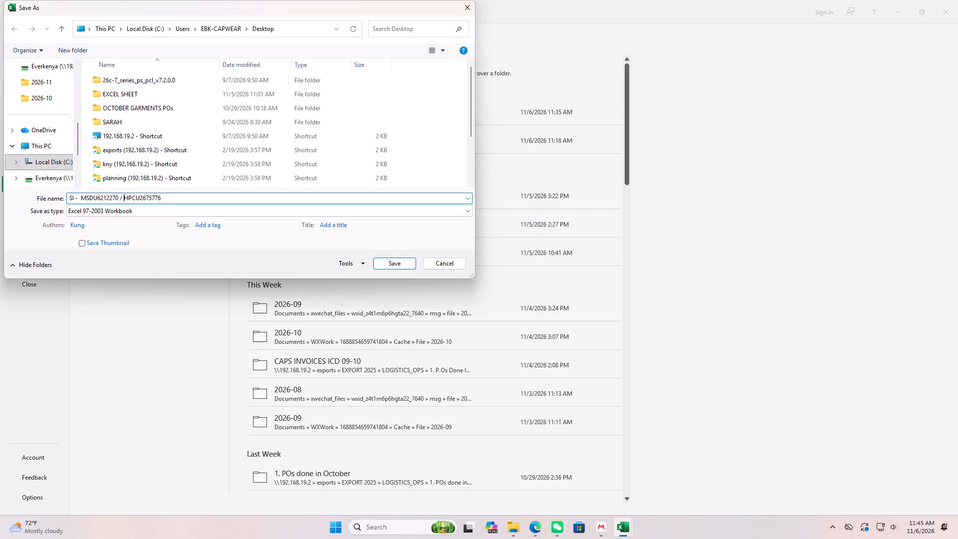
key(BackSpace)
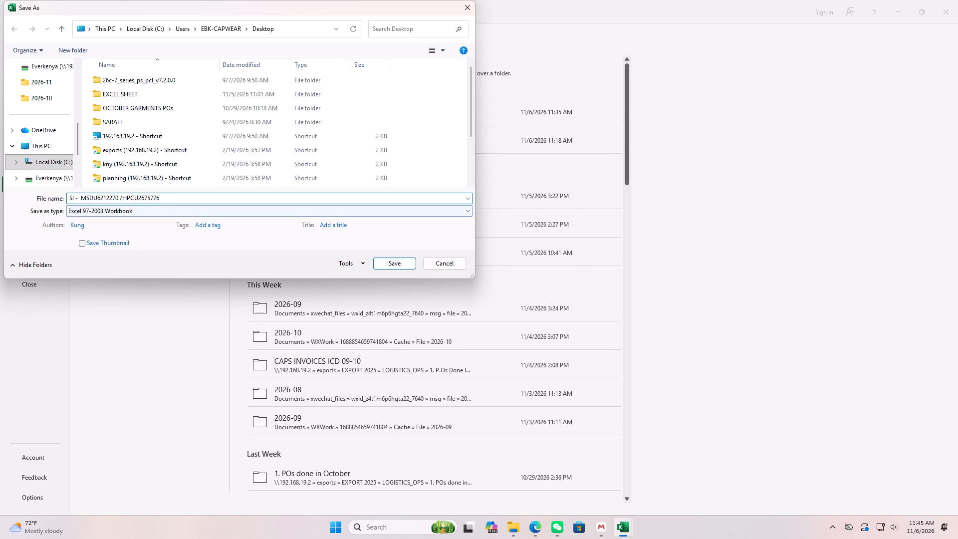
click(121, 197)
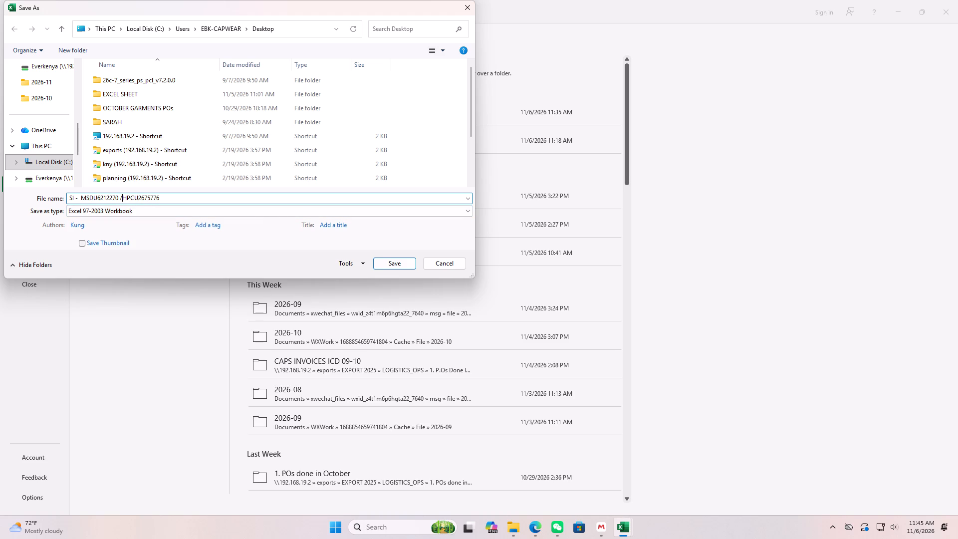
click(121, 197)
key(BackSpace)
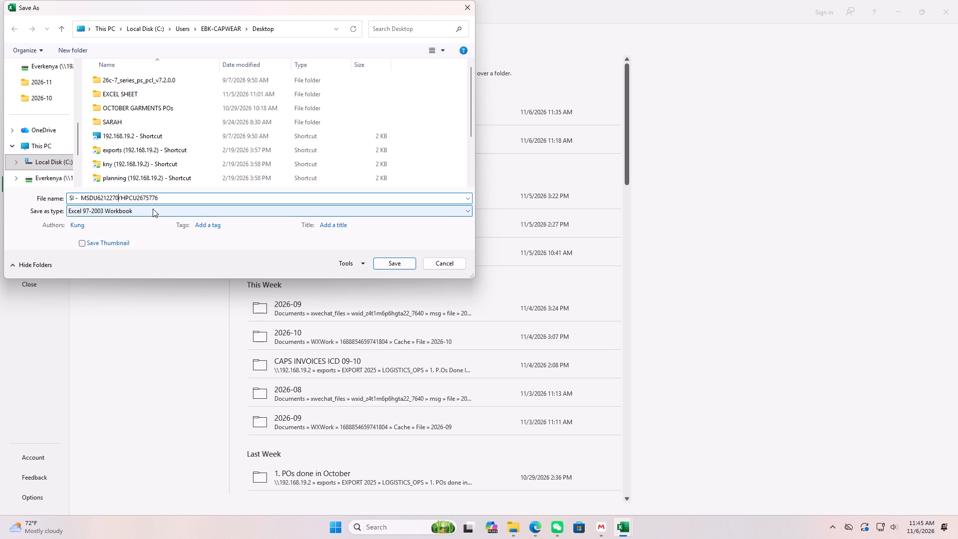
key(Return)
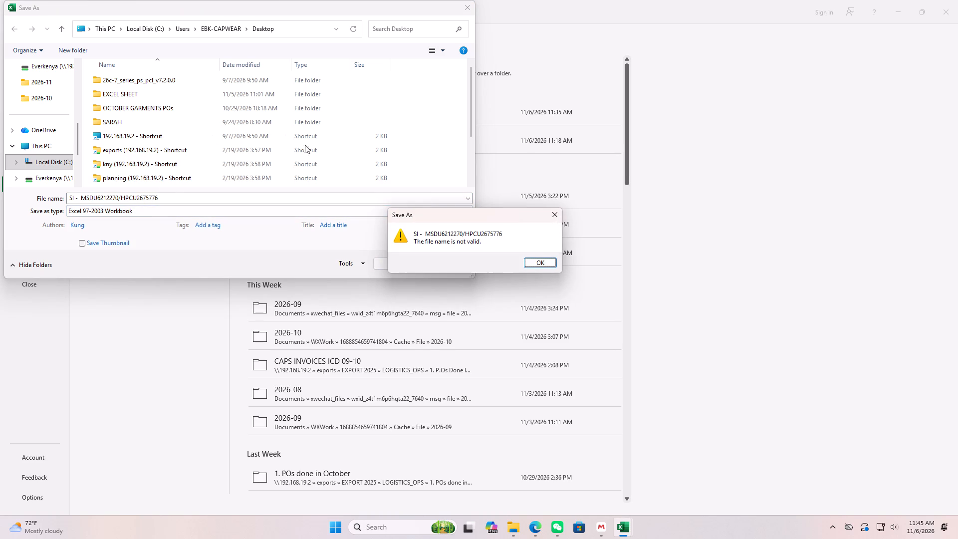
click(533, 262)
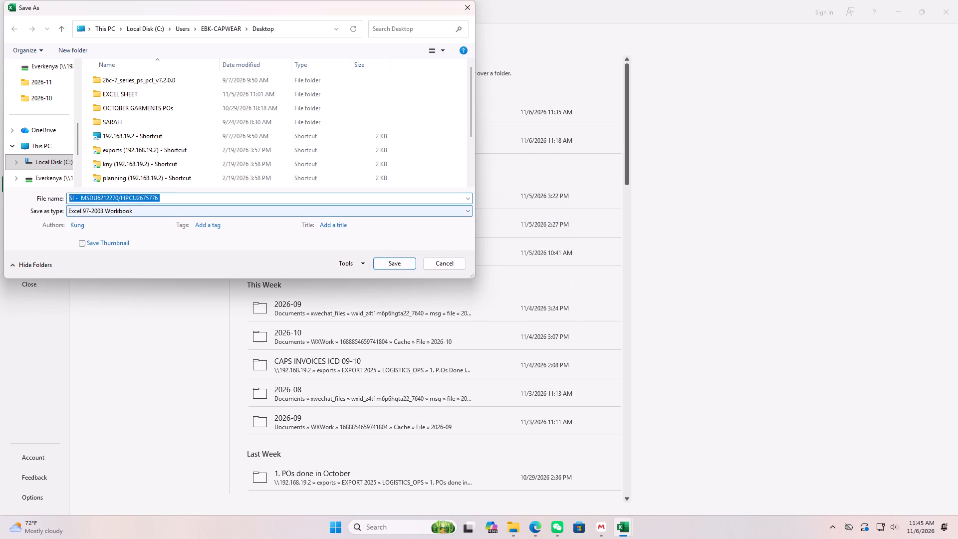
Replace the slash in the file name with " &" and save the workbook as "SI - MSDU6212270 &HPCU2675776" on the Desktop.
click(127, 196)
click(122, 197)
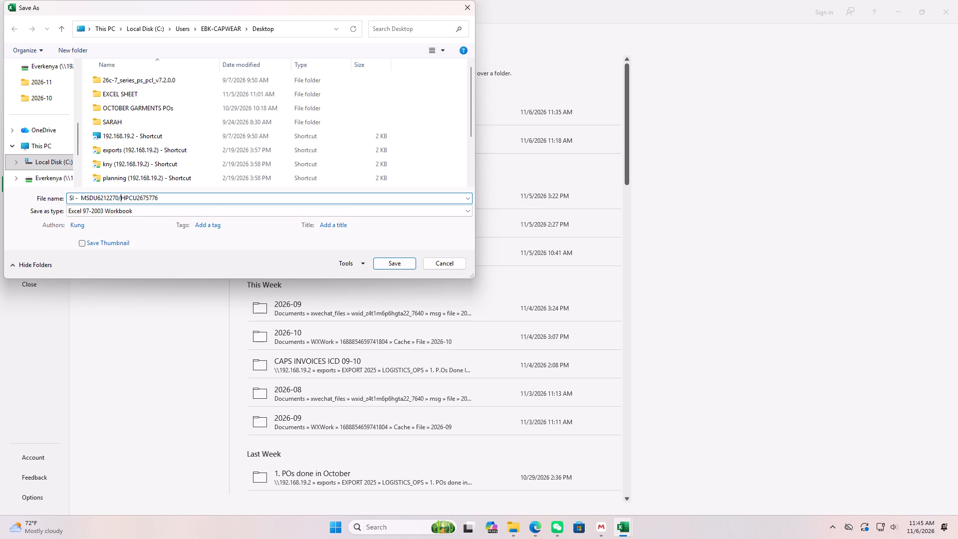
key(BackSpace)
key(space)
text(&)
key(Return)
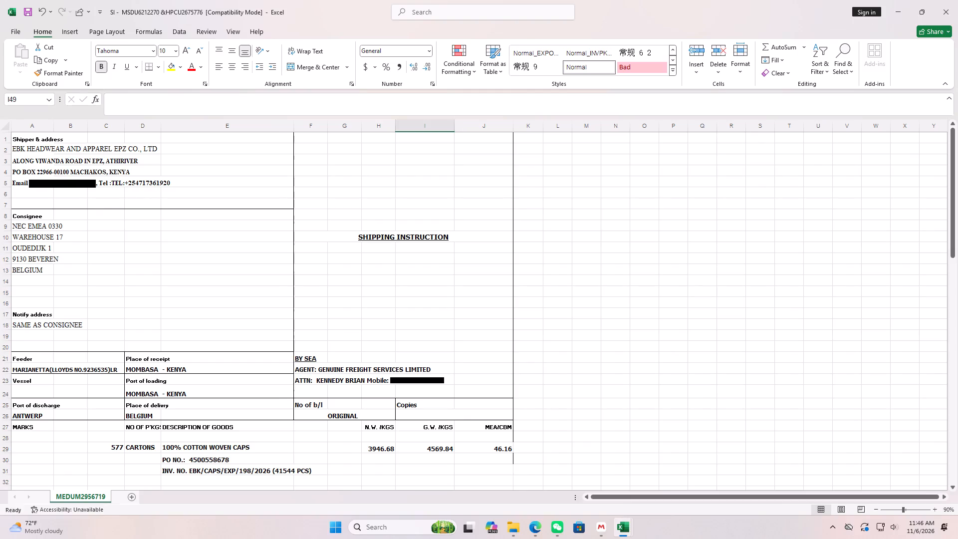
Review the whole shipping instruction, from the shipper and consignee details through the cargo lines, totals, container and booking numbers.
scroll(194, 299, down, 15)
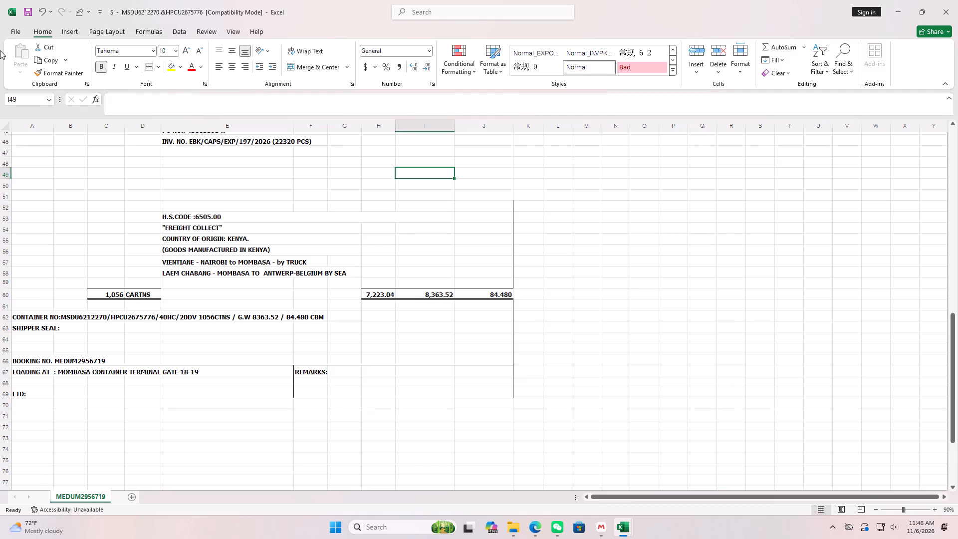
scroll(339, 377, up, 5)
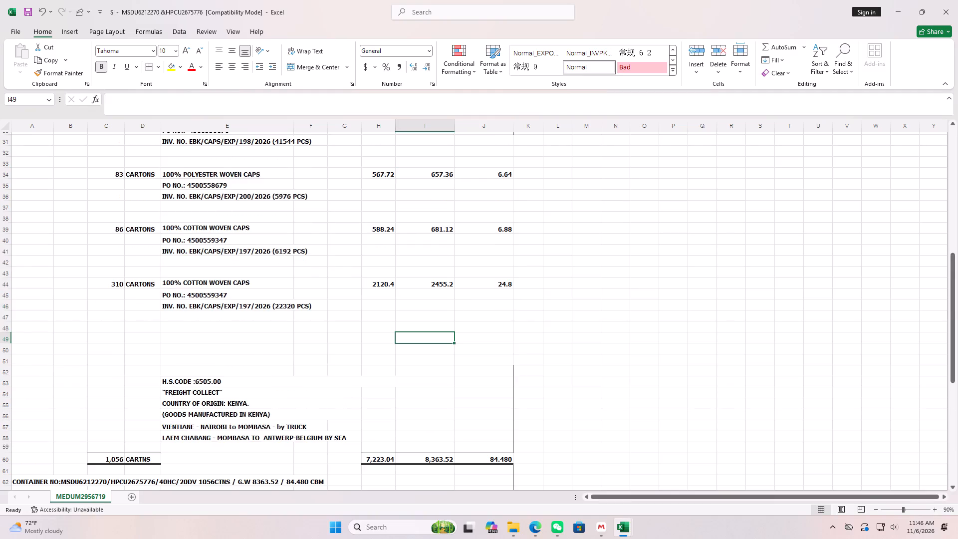
scroll(339, 377, down, 2)
scroll(339, 372, up, 5)
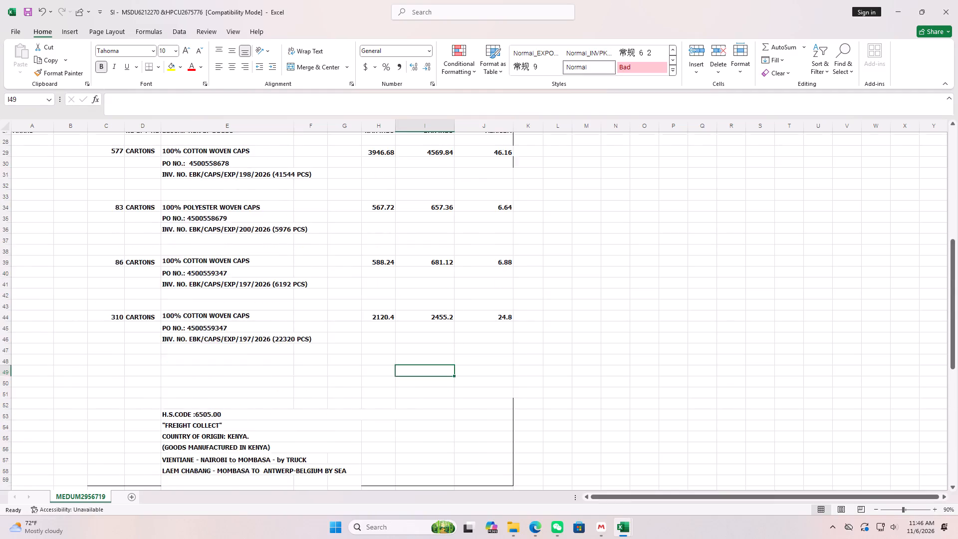
scroll(339, 372, up, 5)
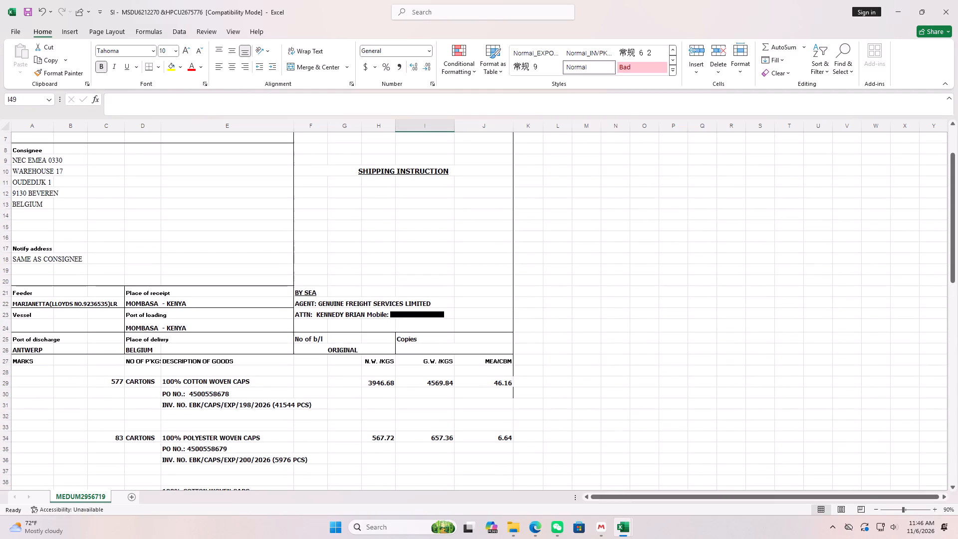
scroll(53, 0, up, 1)
Save the reviewed shipping instruction workbook again under its current name.
double_click(23, 9)
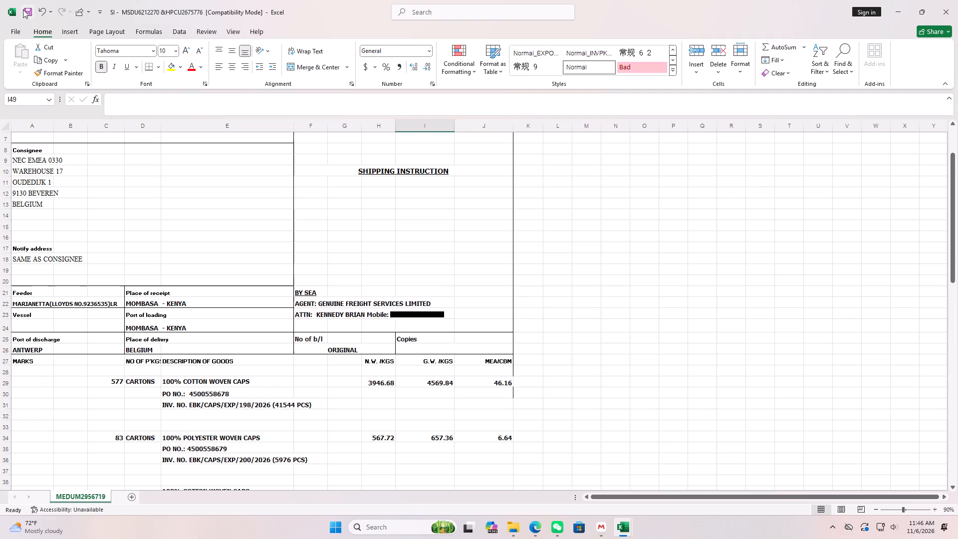
Re-check the shipping instruction's consignee, routing, cargo lines, totals, container and booking numbers.
scroll(374, 217, down, 6)
scroll(374, 217, up, 3)
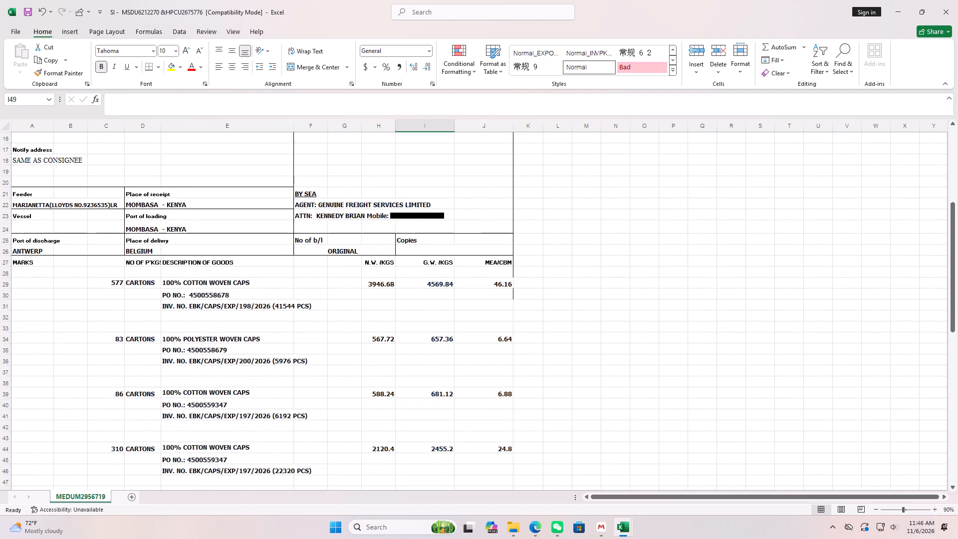
scroll(374, 217, down, 8)
scroll(374, 217, up, 5)
scroll(374, 217, down, 2)
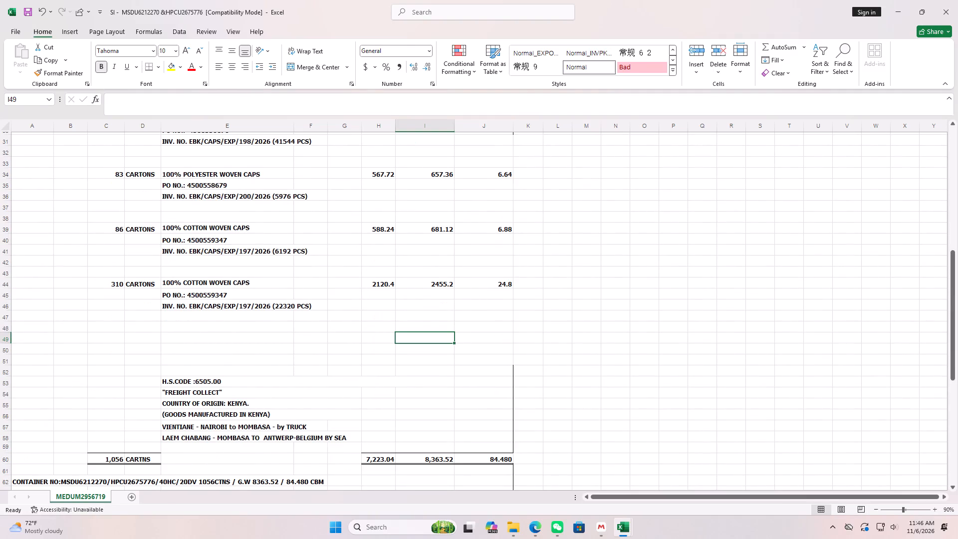
scroll(374, 217, down, 4)
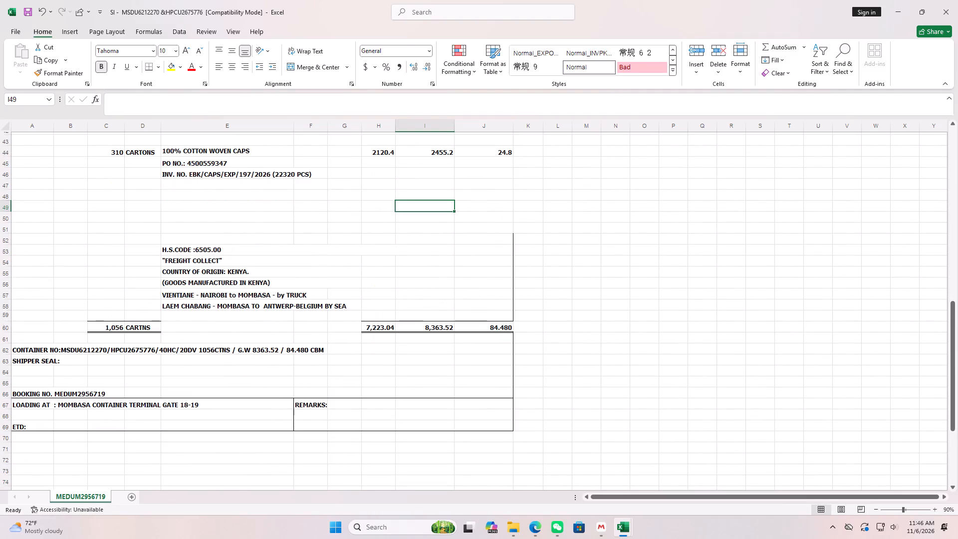
scroll(374, 217, down, 1)
scroll(374, 217, up, 12)
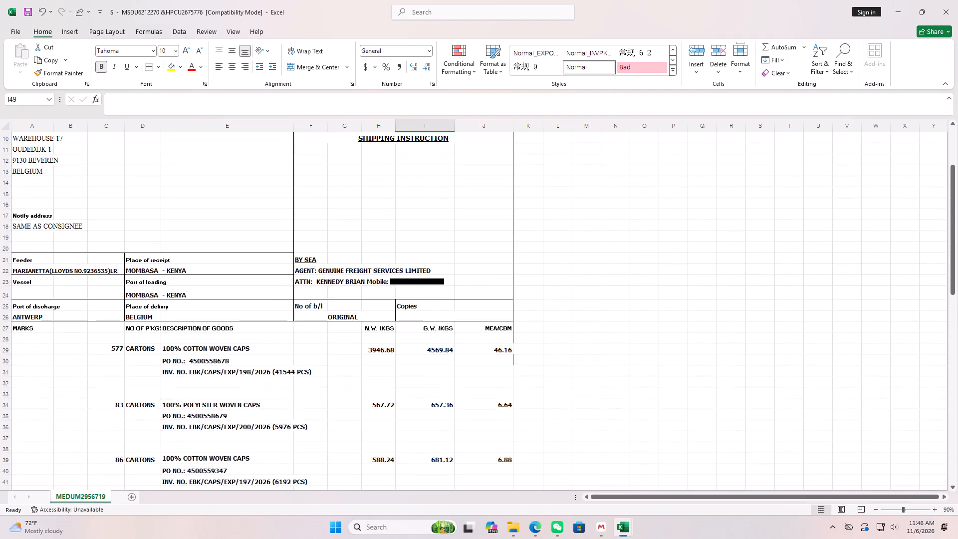
scroll(374, 217, down, 8)
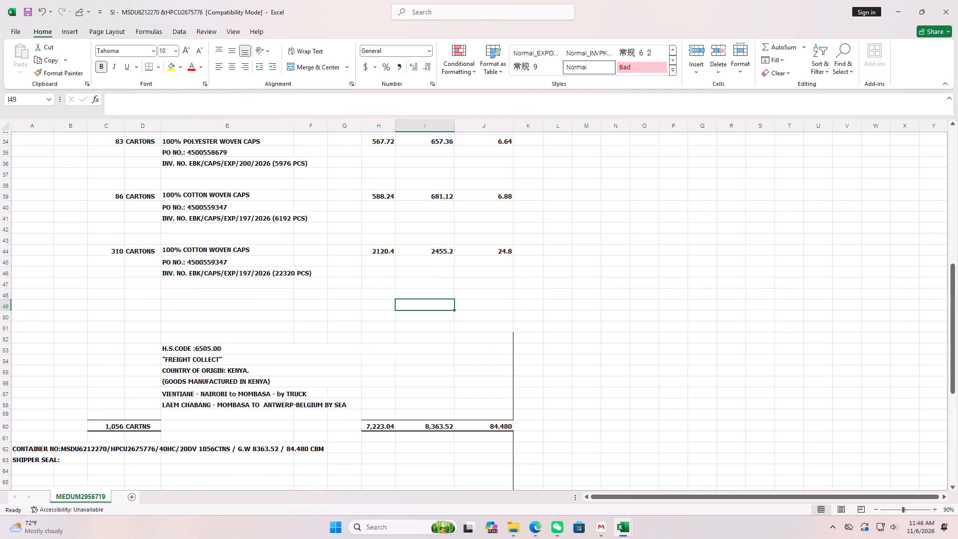
Save the shipping instruction workbook after the final check and close it.
click(29, 12)
scroll(377, 299, down, 4)
scroll(377, 299, up, 4)
scroll(377, 299, down, 2)
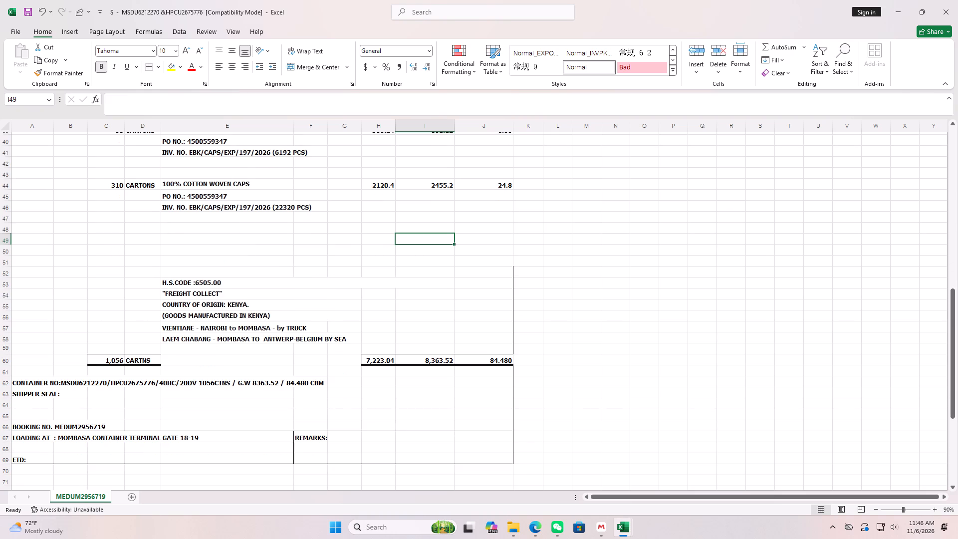
scroll(377, 299, up, 17)
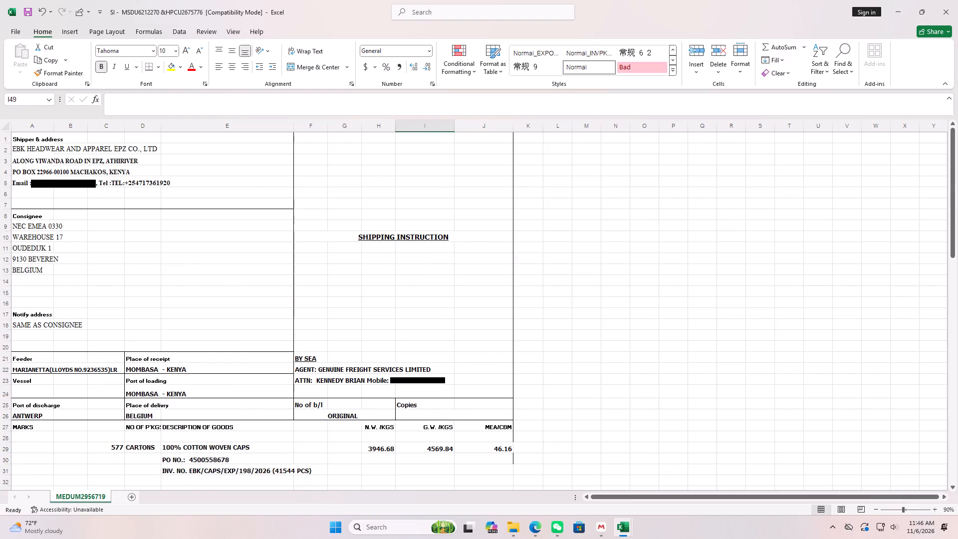
scroll(377, 299, up, 6)
click(23, 7)
click(957, 0)
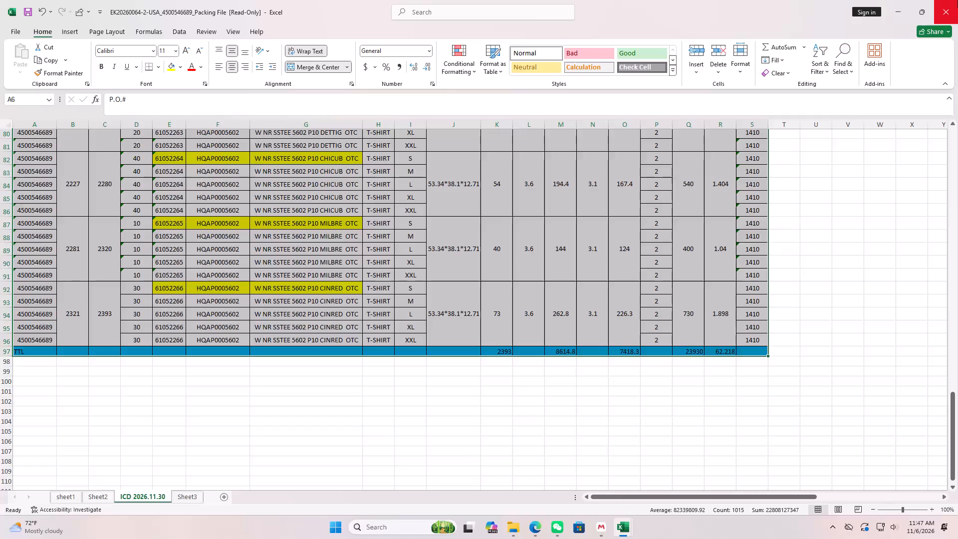
Minimize the packing file and mail windows to reach the desktop files, and bring up WeChat.
click(897, 9)
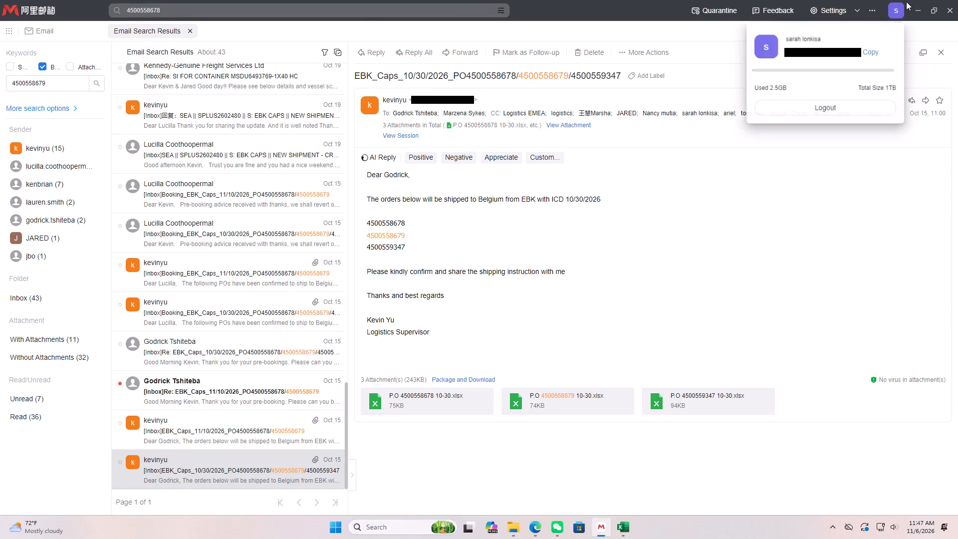
click(919, 4)
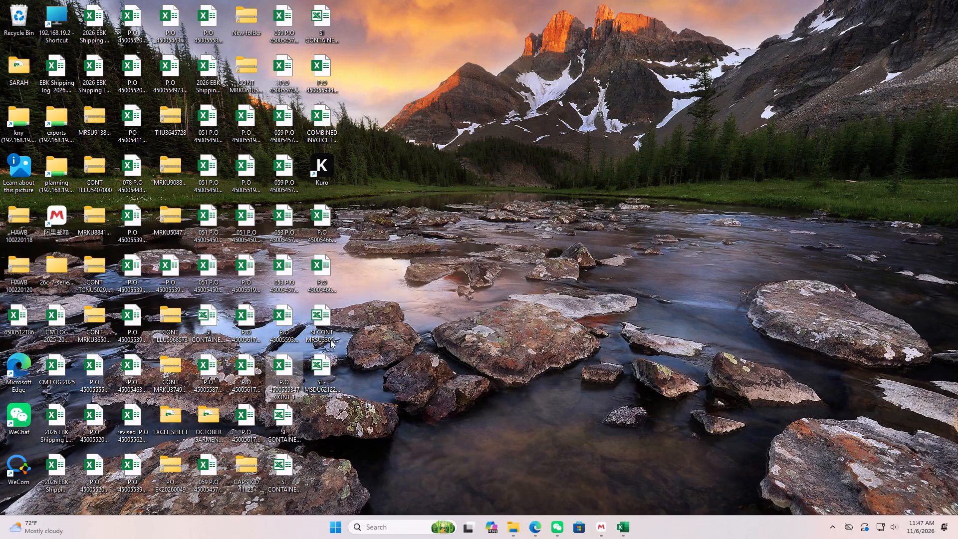
click(329, 336)
click(317, 366)
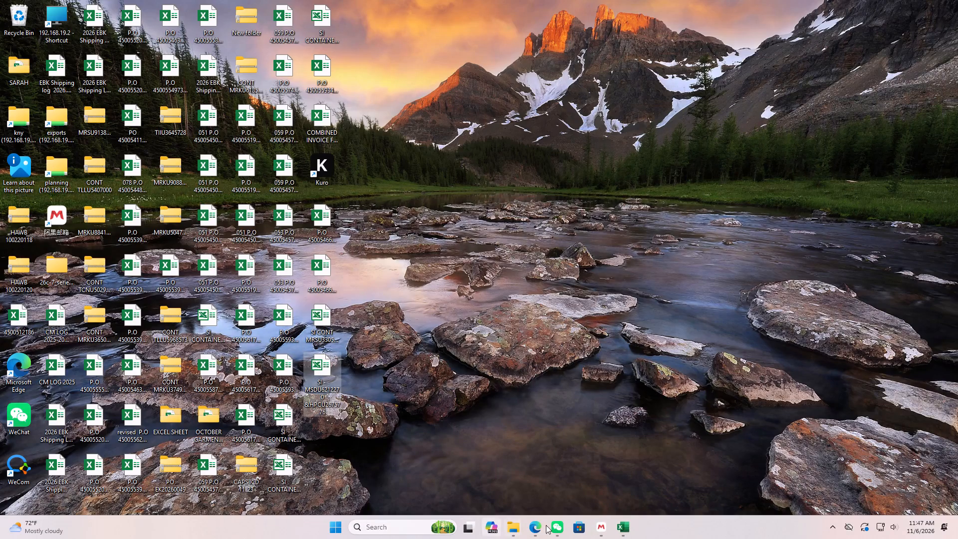
click(553, 523)
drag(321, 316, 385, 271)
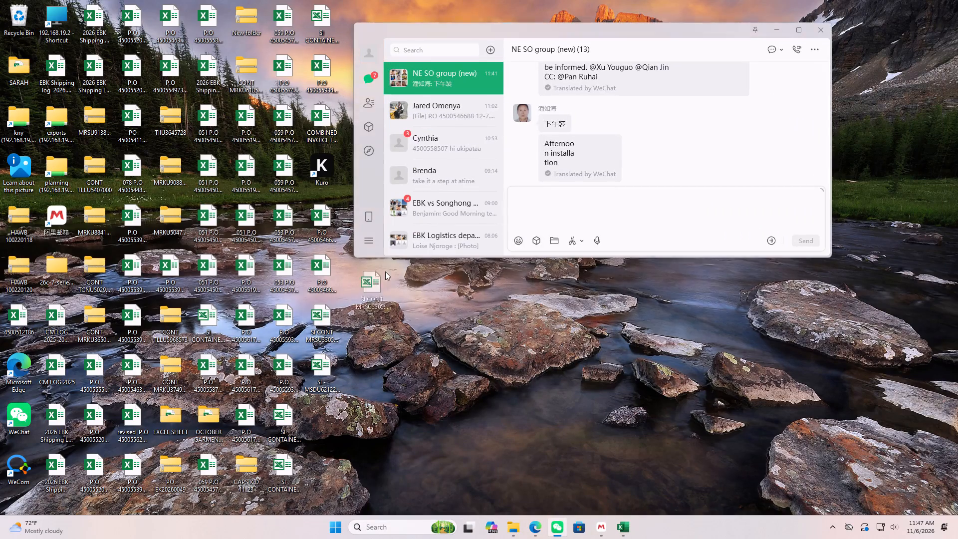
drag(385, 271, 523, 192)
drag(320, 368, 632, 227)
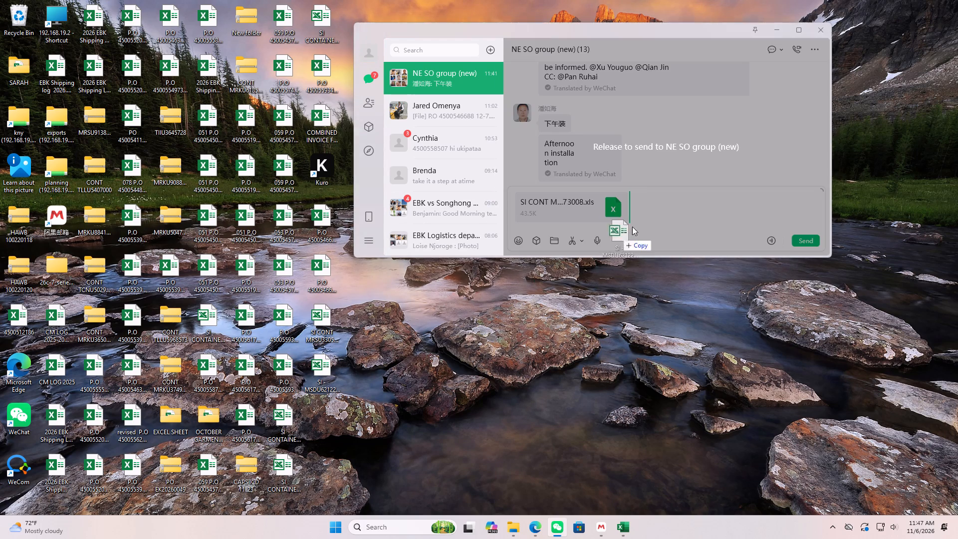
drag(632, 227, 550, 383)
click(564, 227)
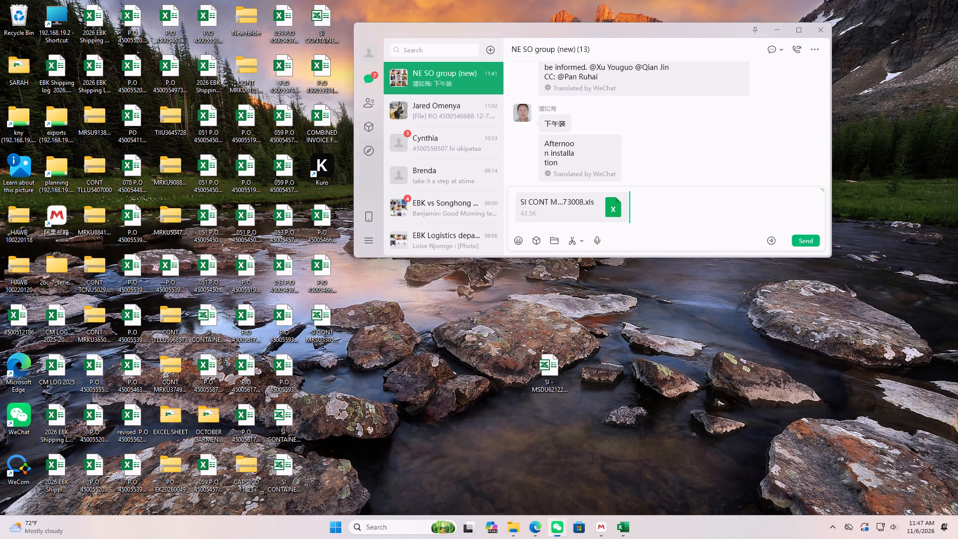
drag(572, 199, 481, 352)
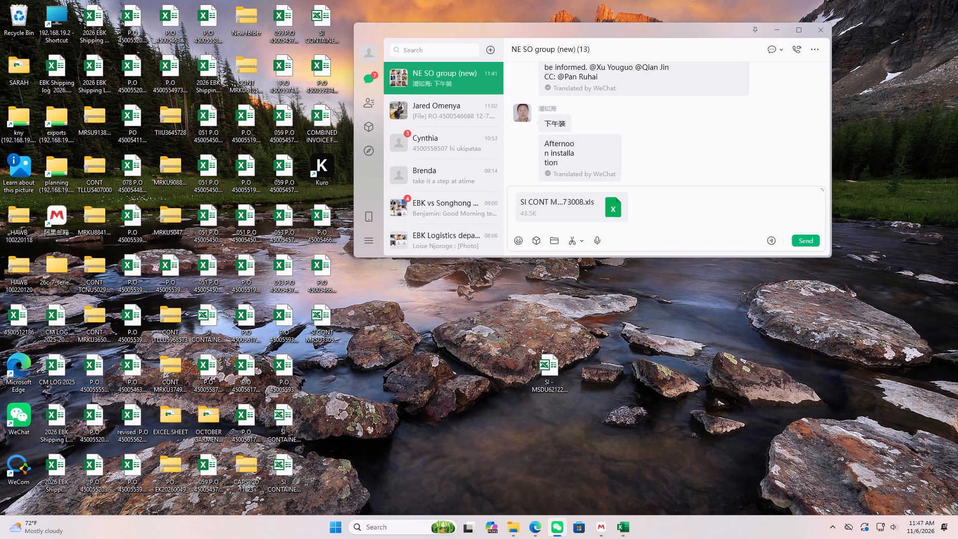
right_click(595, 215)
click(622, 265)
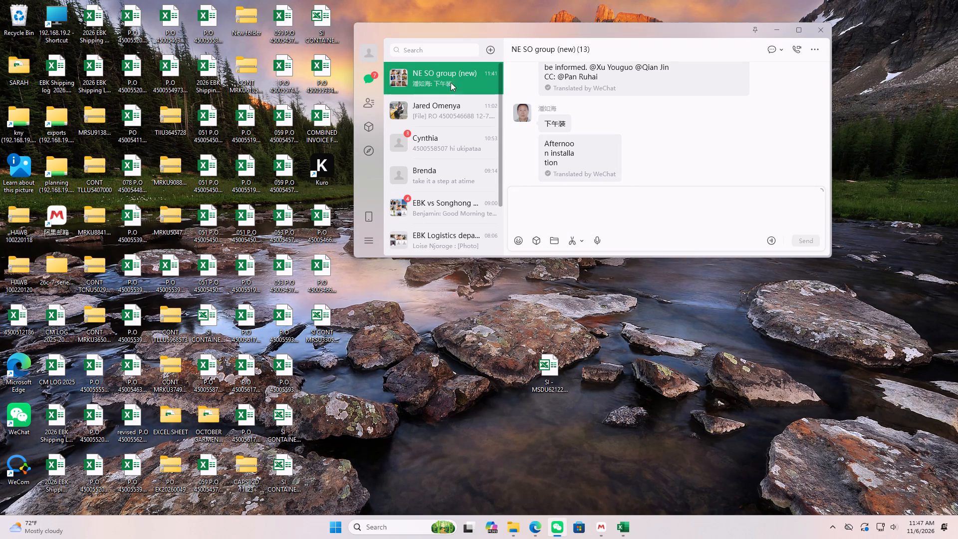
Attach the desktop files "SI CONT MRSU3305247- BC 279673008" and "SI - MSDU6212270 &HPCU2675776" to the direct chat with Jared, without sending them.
click(445, 109)
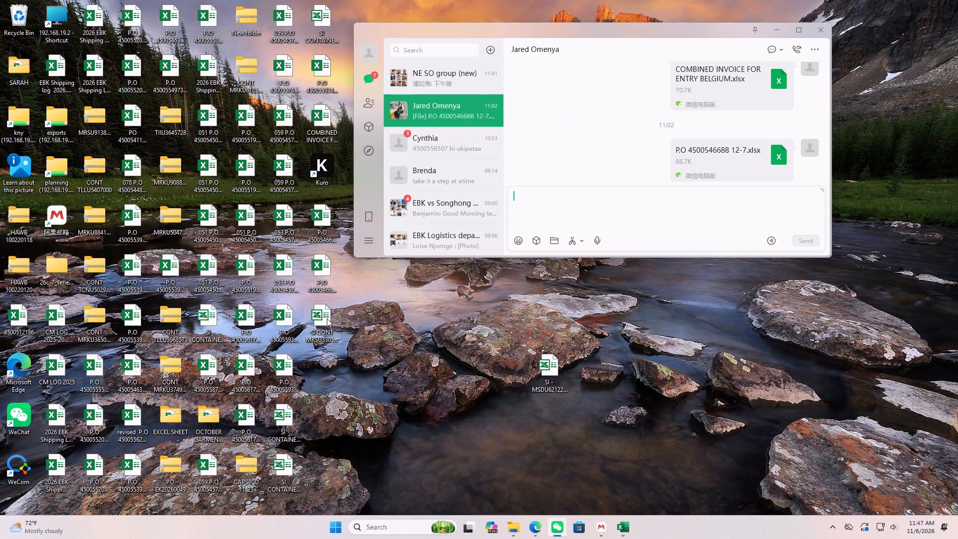
click(549, 365)
drag(326, 326, 394, 284)
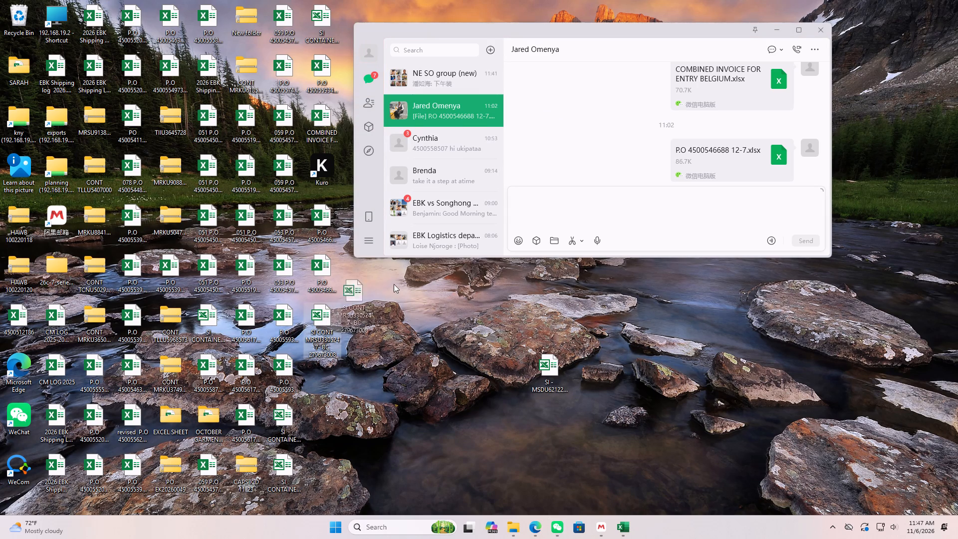
drag(394, 284, 557, 196)
drag(555, 368, 656, 225)
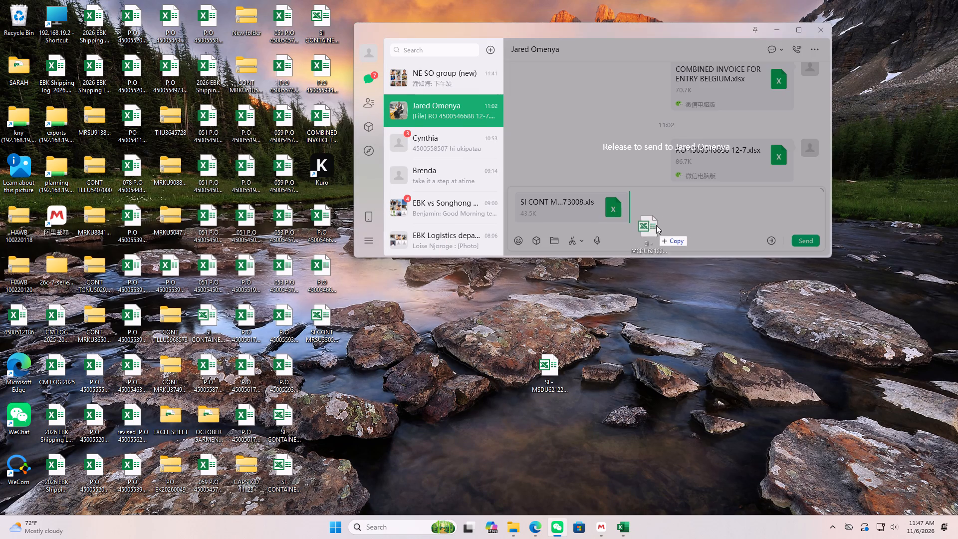
drag(656, 225, 675, 201)
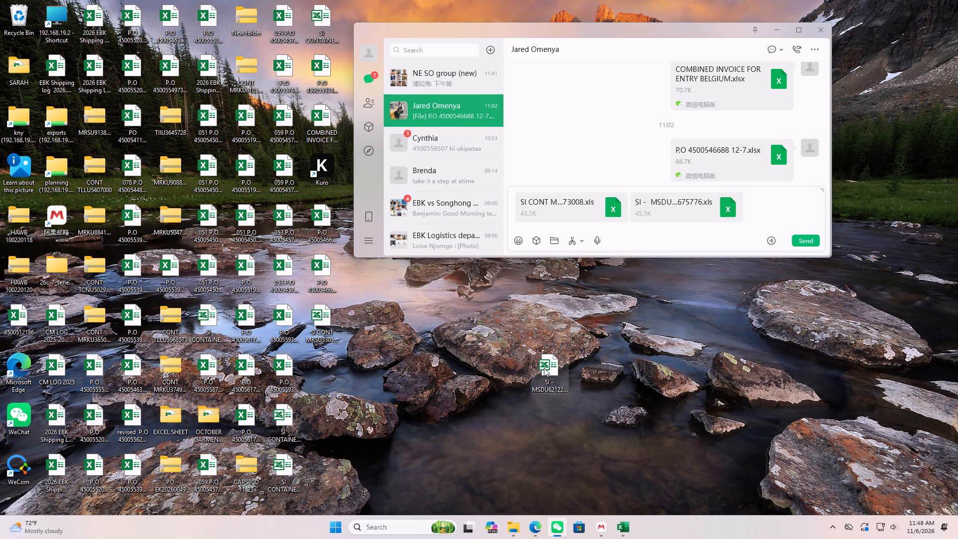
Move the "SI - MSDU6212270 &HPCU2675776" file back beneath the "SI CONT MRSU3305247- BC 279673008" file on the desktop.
drag(544, 368, 323, 370)
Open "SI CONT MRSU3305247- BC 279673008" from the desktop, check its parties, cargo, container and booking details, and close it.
double_click(323, 326)
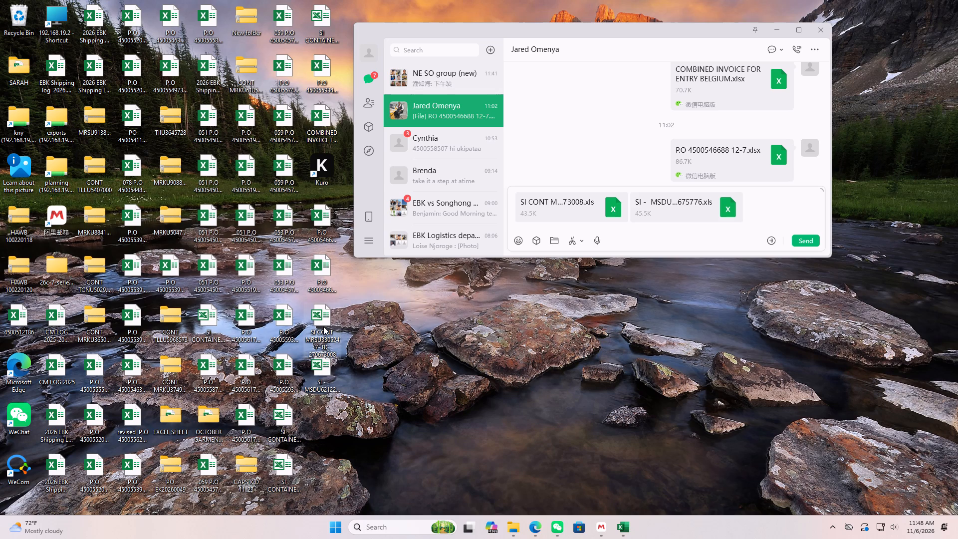
double_click(323, 326)
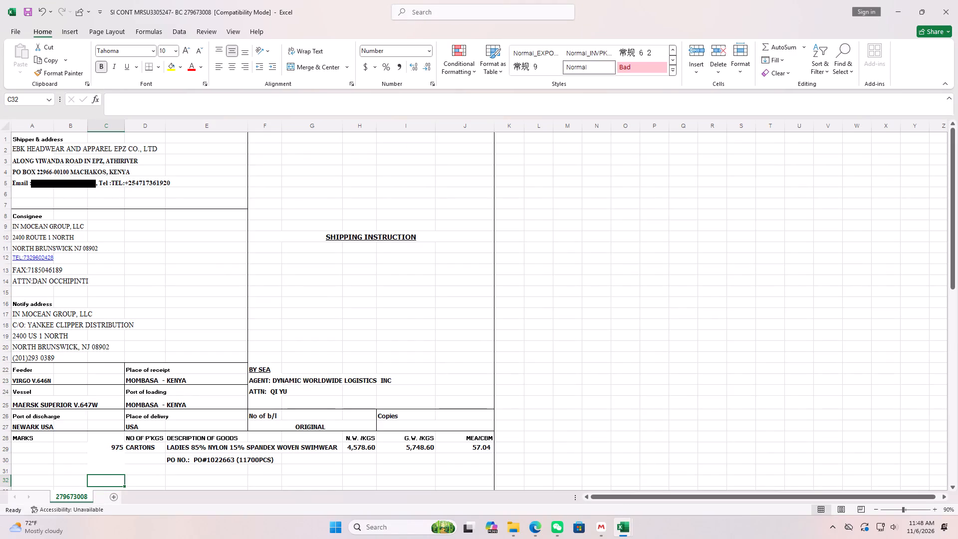
scroll(311, 338, up, 2)
scroll(311, 338, down, 7)
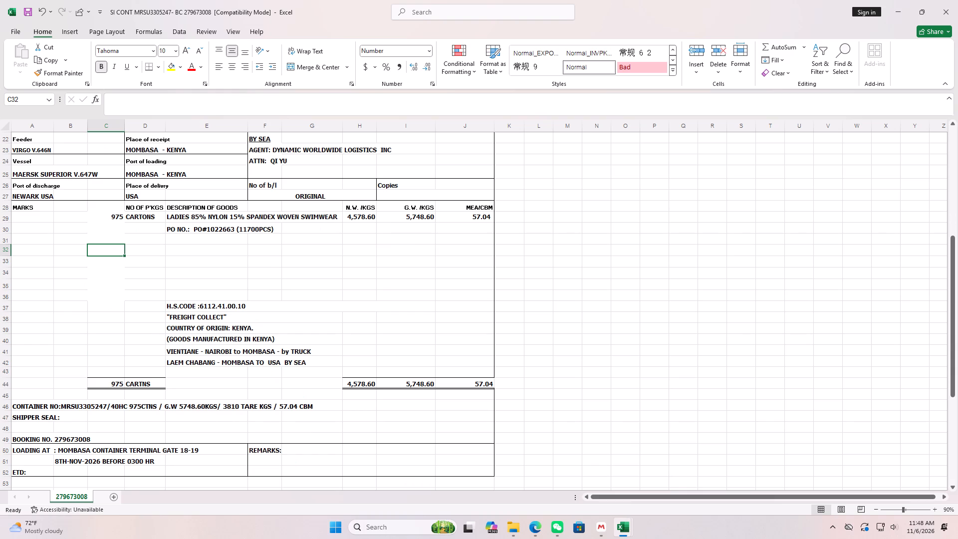
click(954, 2)
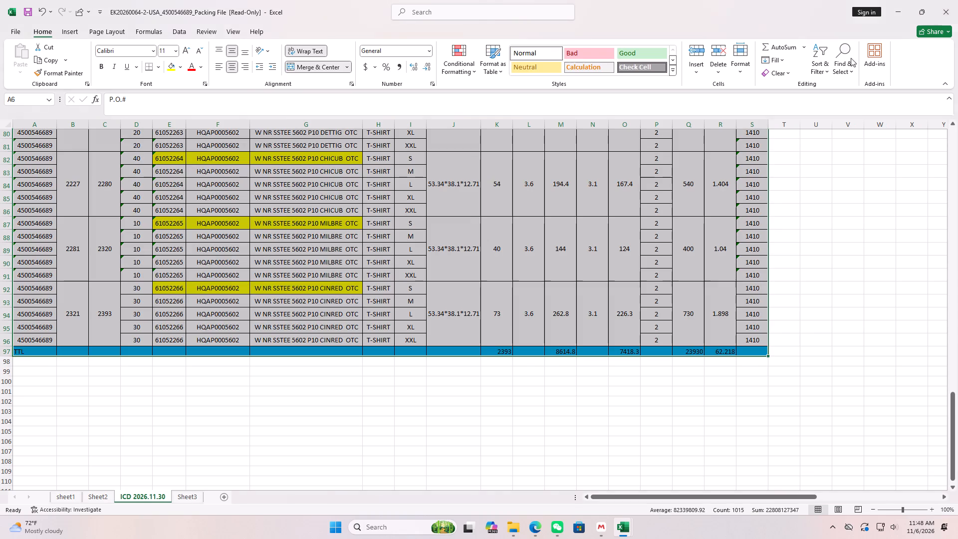
Send the two attached shipping instruction files to Jared in WeChat and minimize the chat window.
click(556, 521)
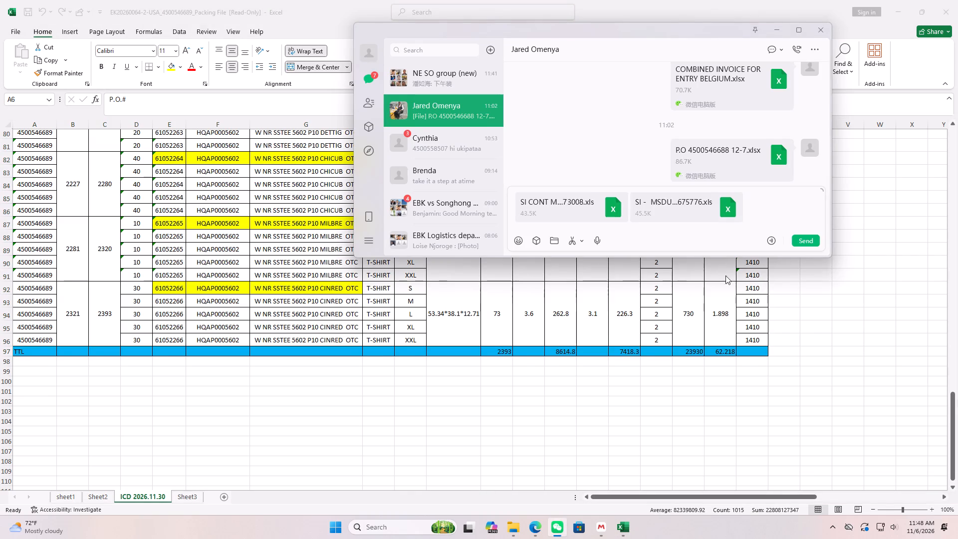
click(806, 240)
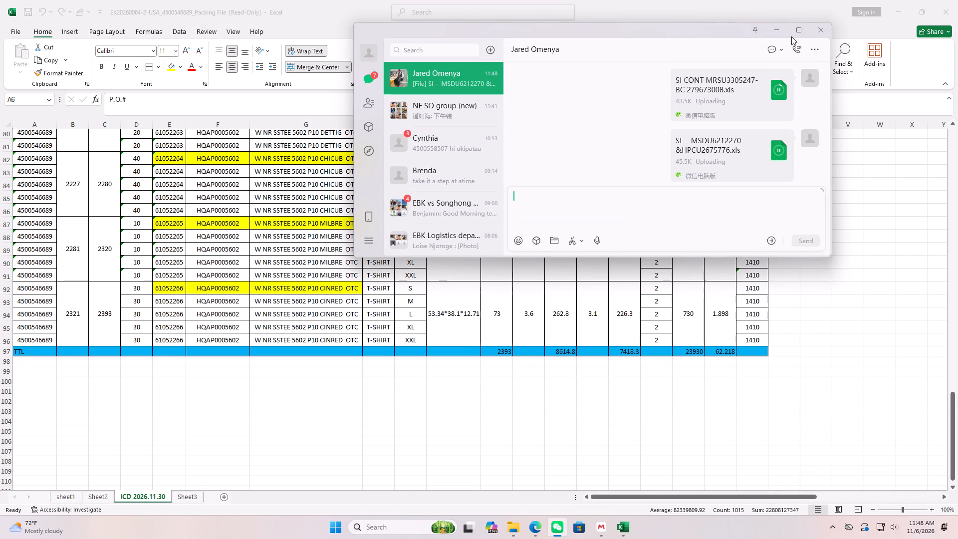
click(771, 31)
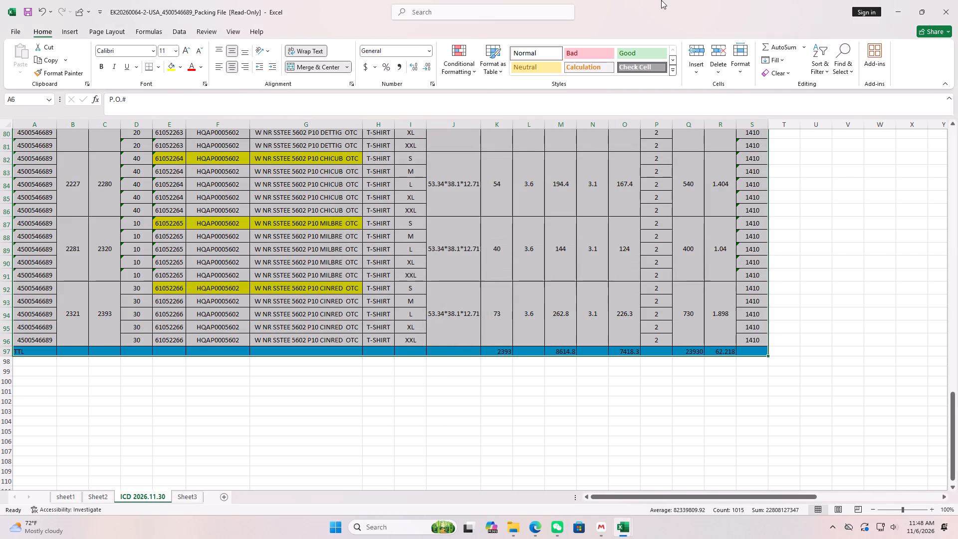
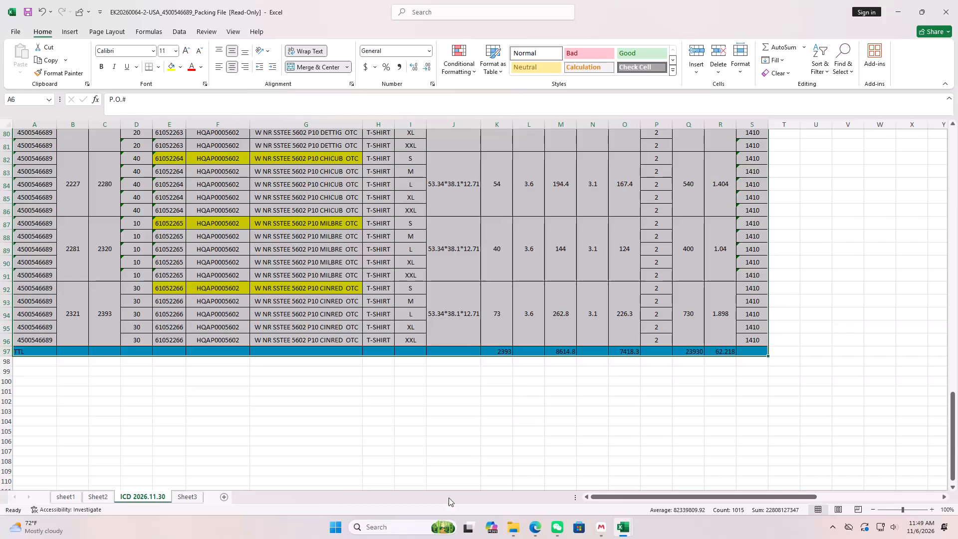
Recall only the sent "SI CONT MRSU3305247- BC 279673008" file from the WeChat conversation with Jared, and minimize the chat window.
click(558, 532)
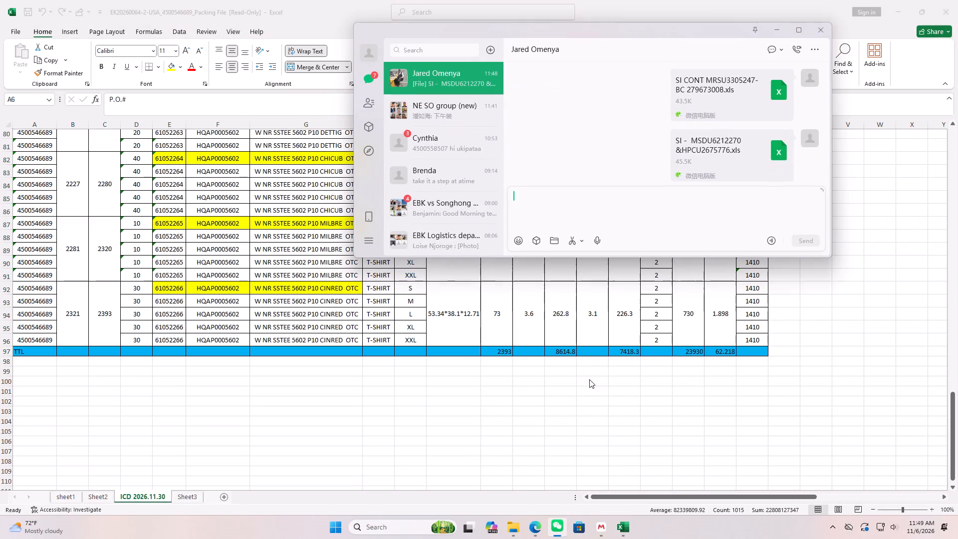
scroll(721, 137, up, 1)
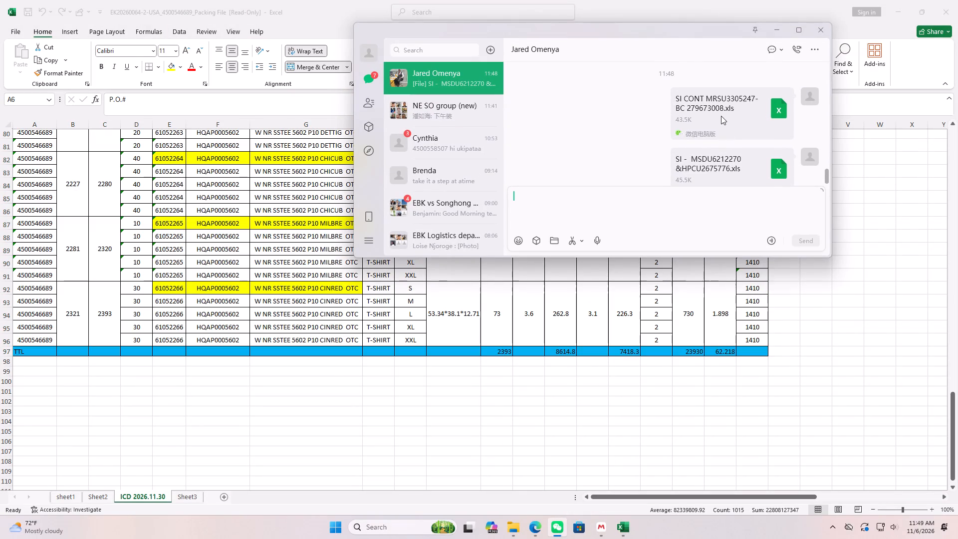
right_click(721, 116)
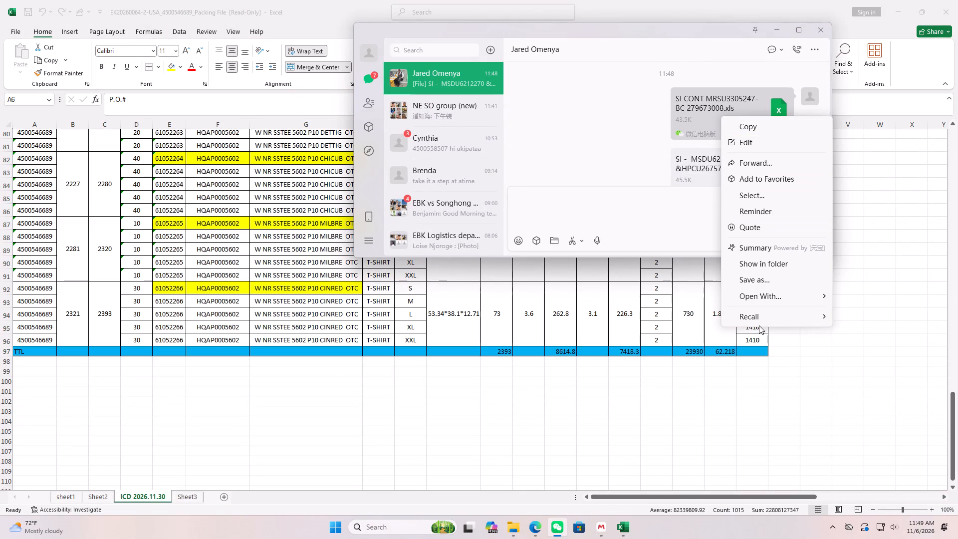
click(759, 318)
click(752, 313)
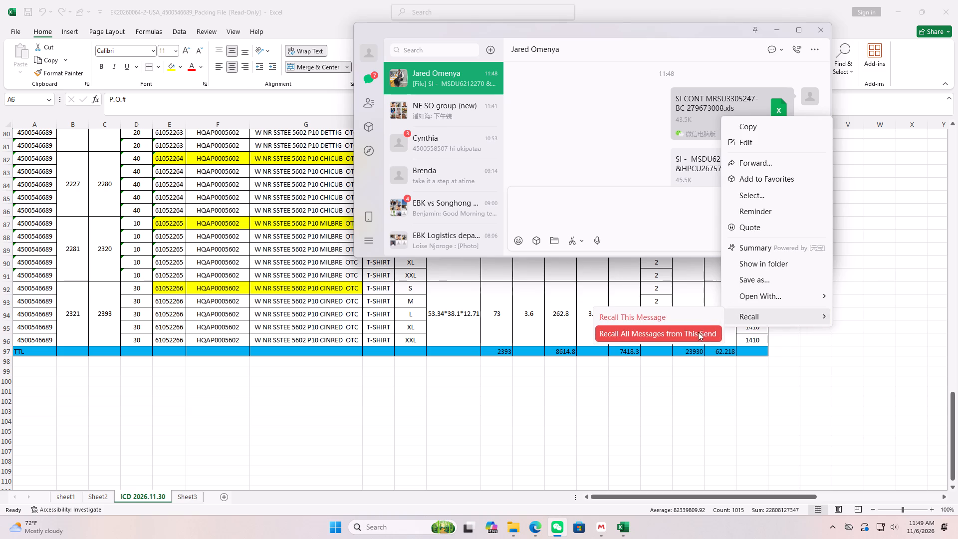
click(666, 320)
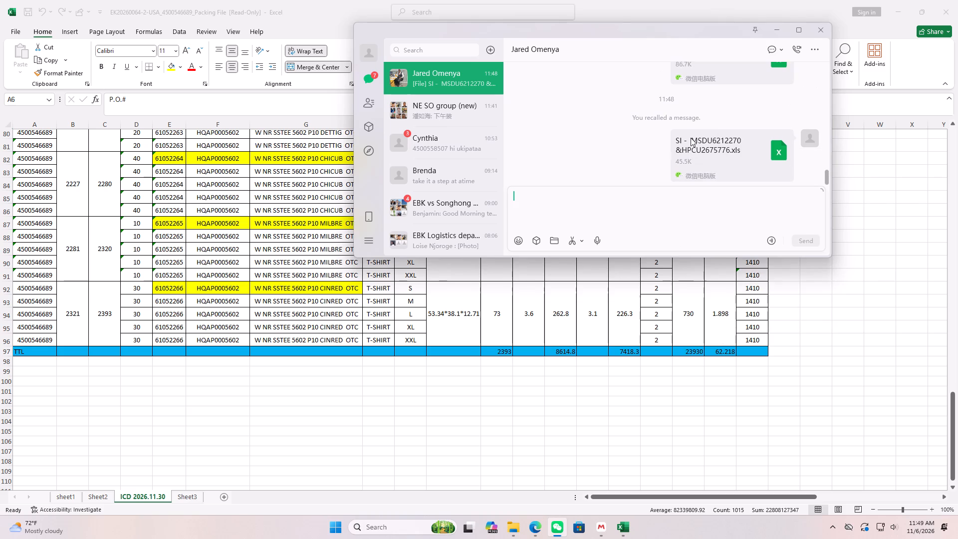
click(772, 28)
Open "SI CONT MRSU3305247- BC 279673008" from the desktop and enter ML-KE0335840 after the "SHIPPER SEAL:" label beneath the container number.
click(903, 15)
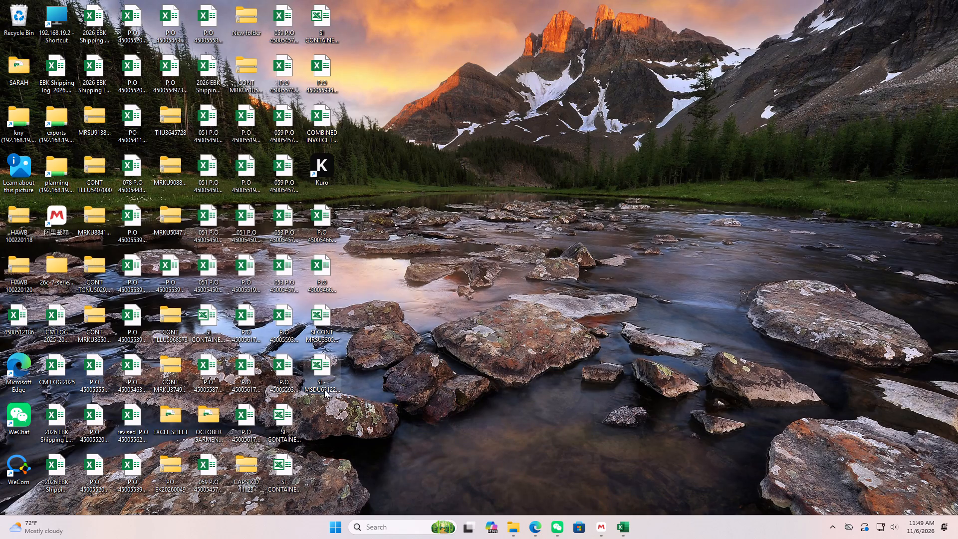
click(326, 377)
double_click(332, 324)
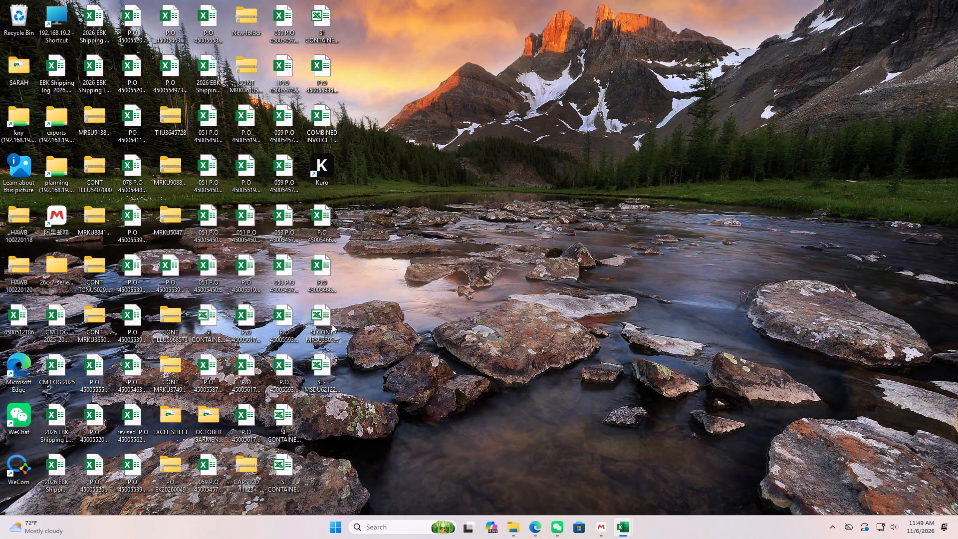
click(317, 327)
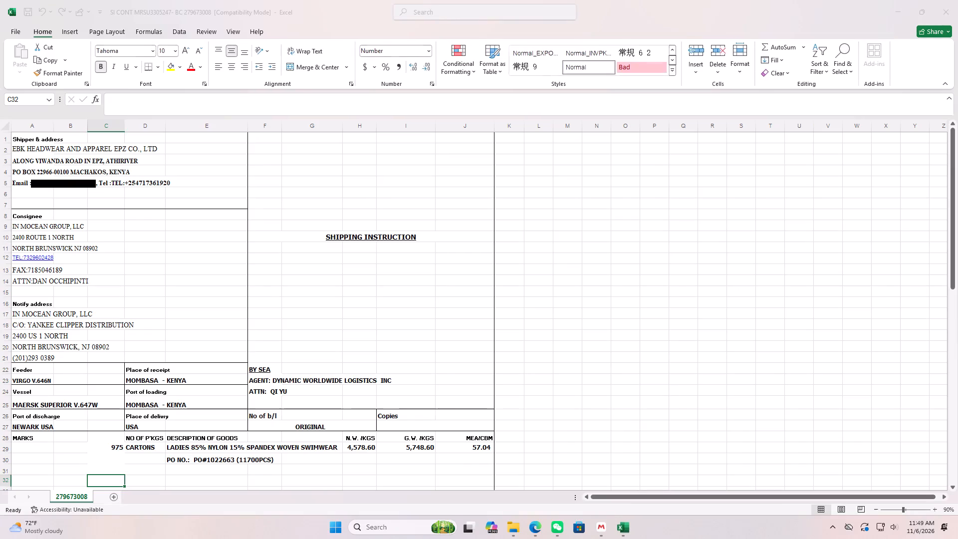
scroll(310, 402, down, 7)
scroll(175, 417, down, 4)
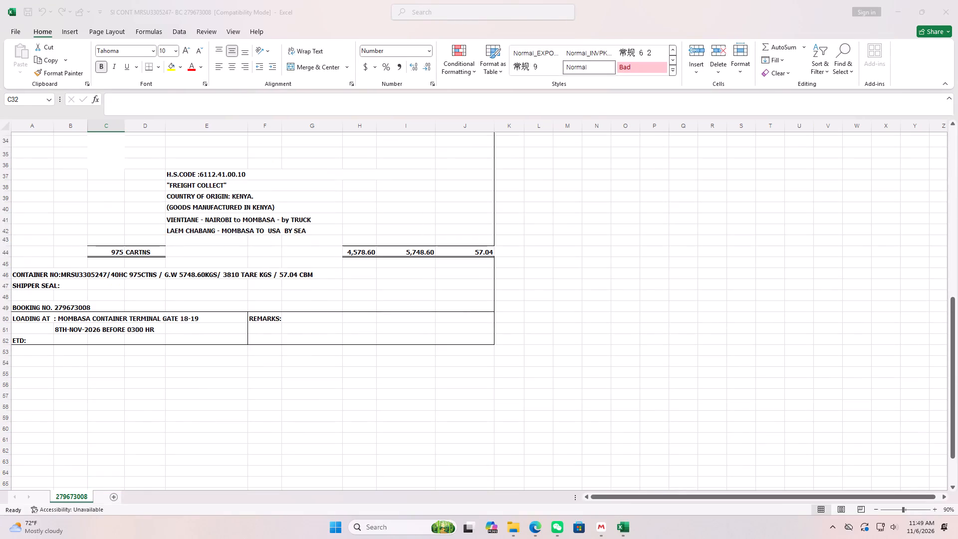
double_click(44, 286)
click(66, 284)
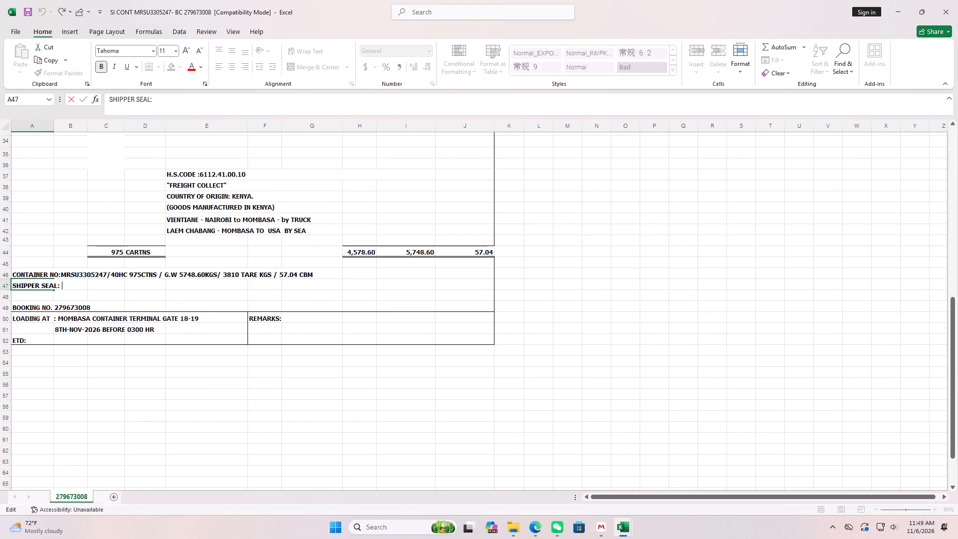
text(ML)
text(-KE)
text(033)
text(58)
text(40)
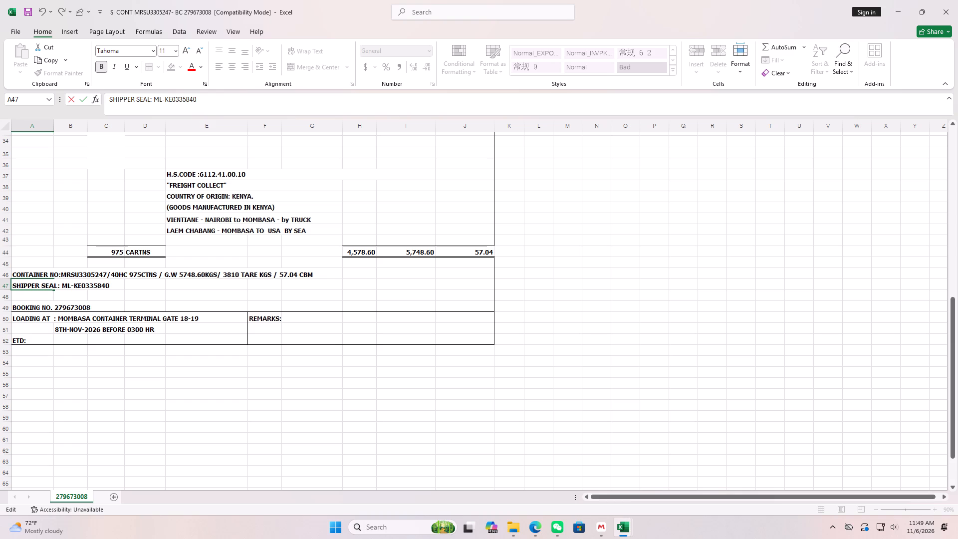
click(120, 387)
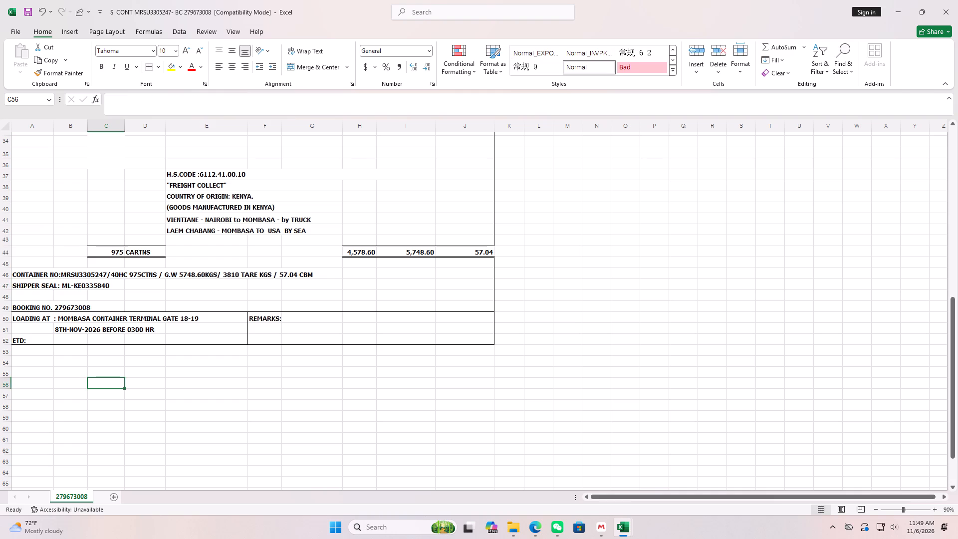
Save the MRSU3305247 shipping instruction, look over its party and cargo details once more, and close the workbook.
double_click(24, 13)
click(265, 383)
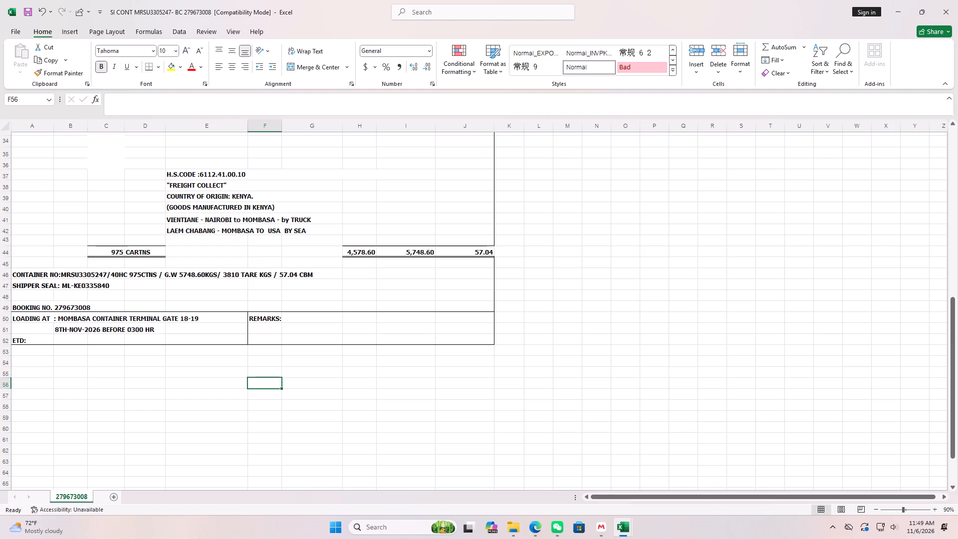
scroll(265, 383, up, 14)
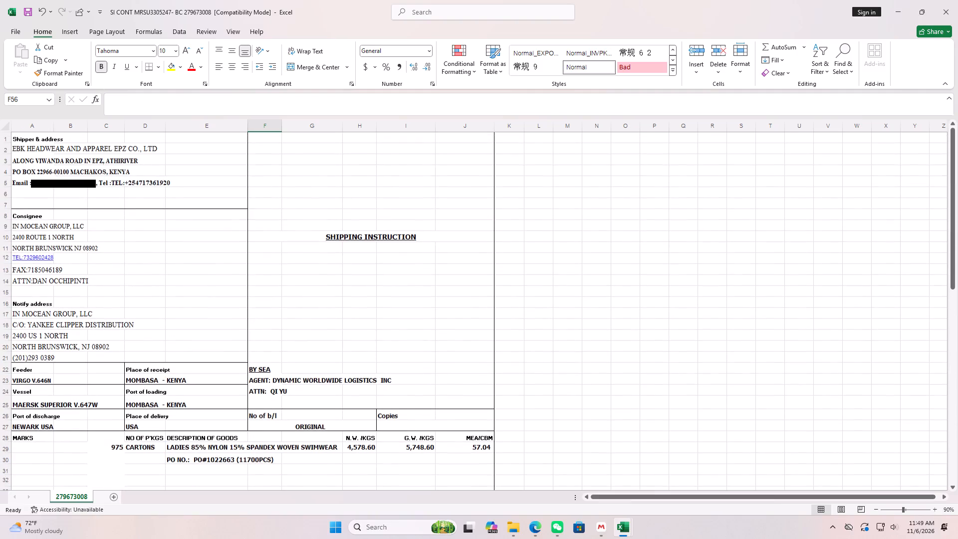
click(23, 9)
click(957, 0)
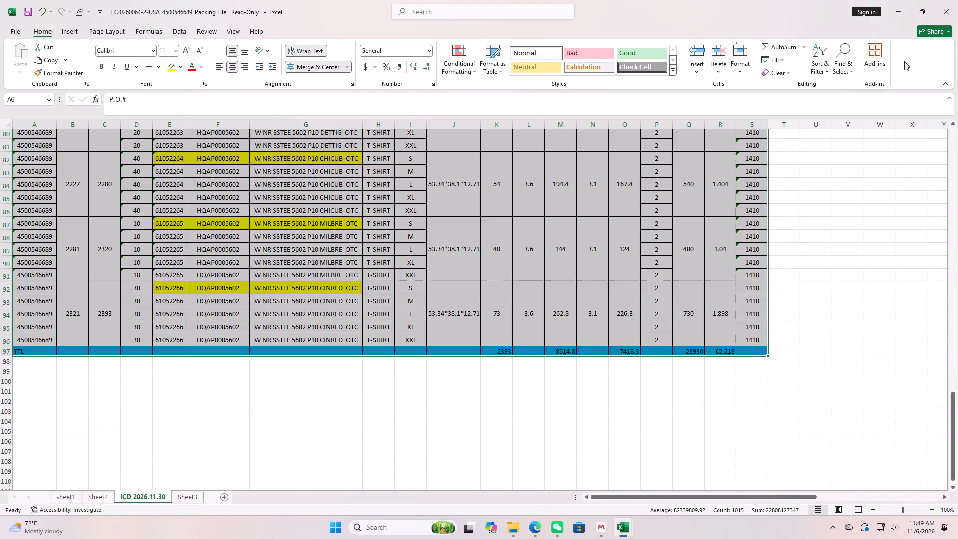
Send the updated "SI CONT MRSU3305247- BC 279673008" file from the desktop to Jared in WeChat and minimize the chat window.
click(902, 15)
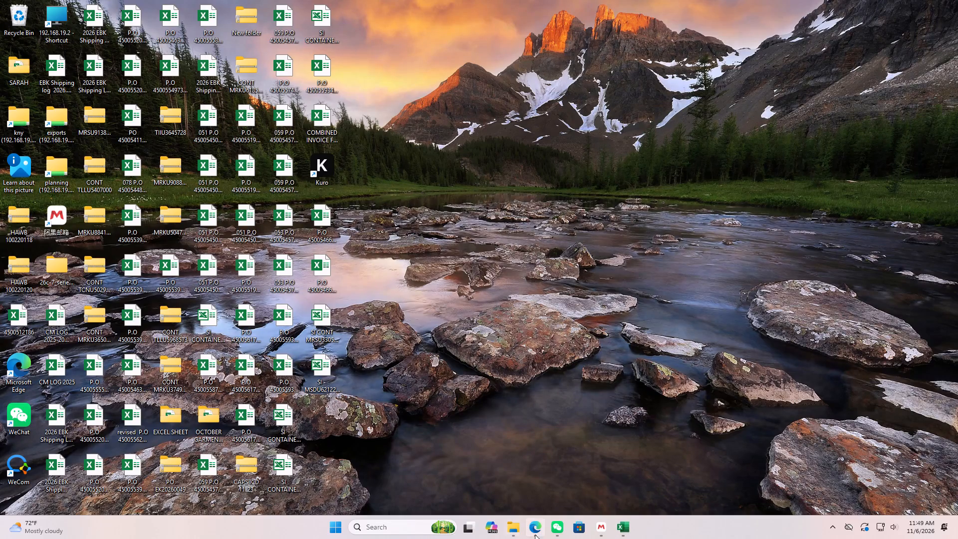
click(557, 522)
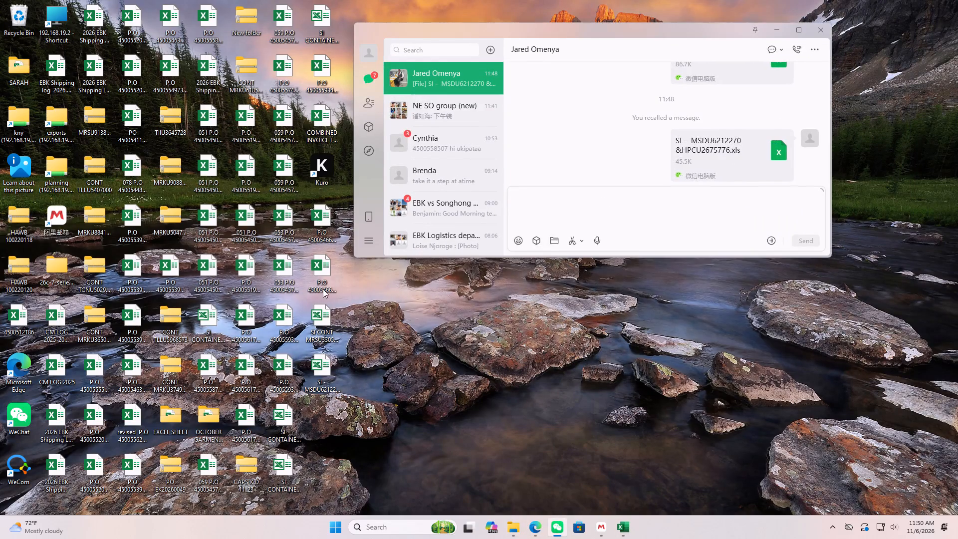
click(321, 327)
drag(321, 327, 552, 201)
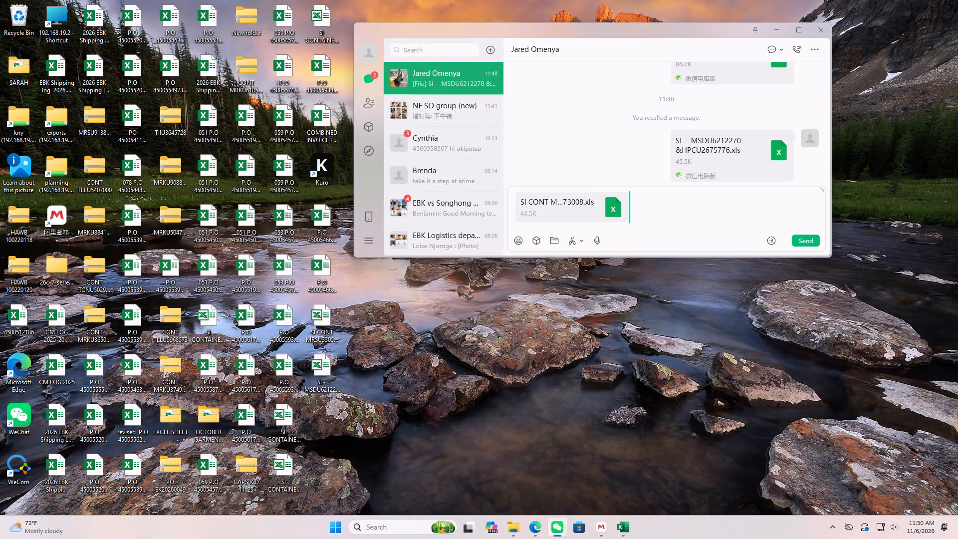
click(800, 241)
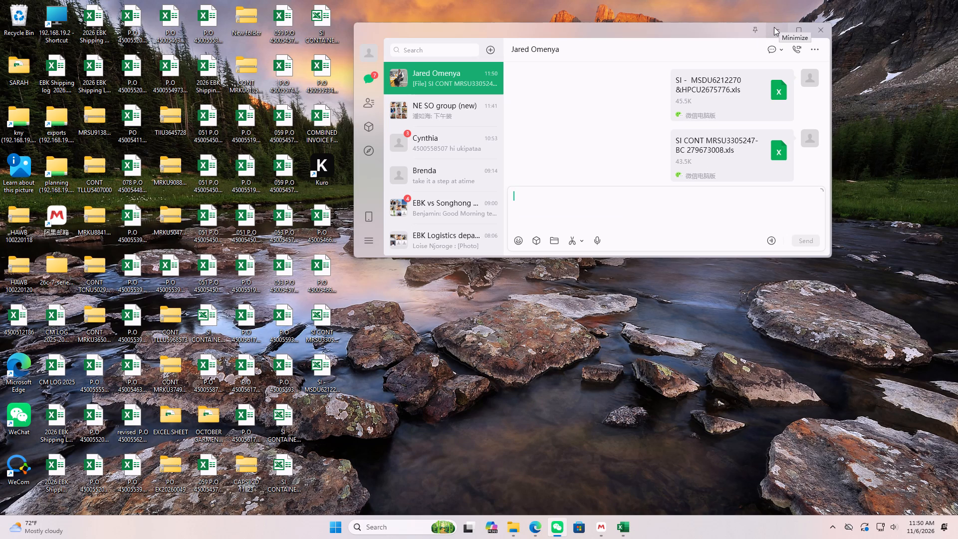
click(774, 27)
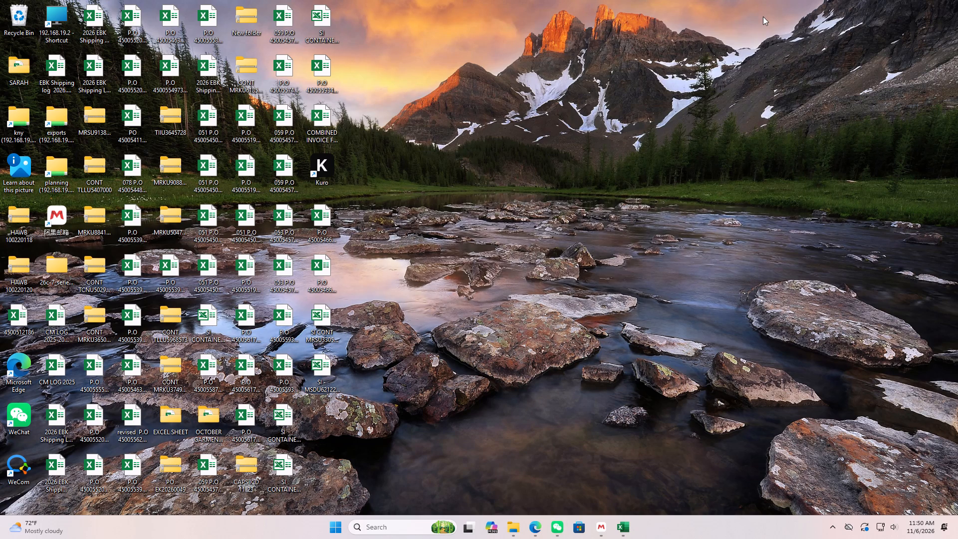
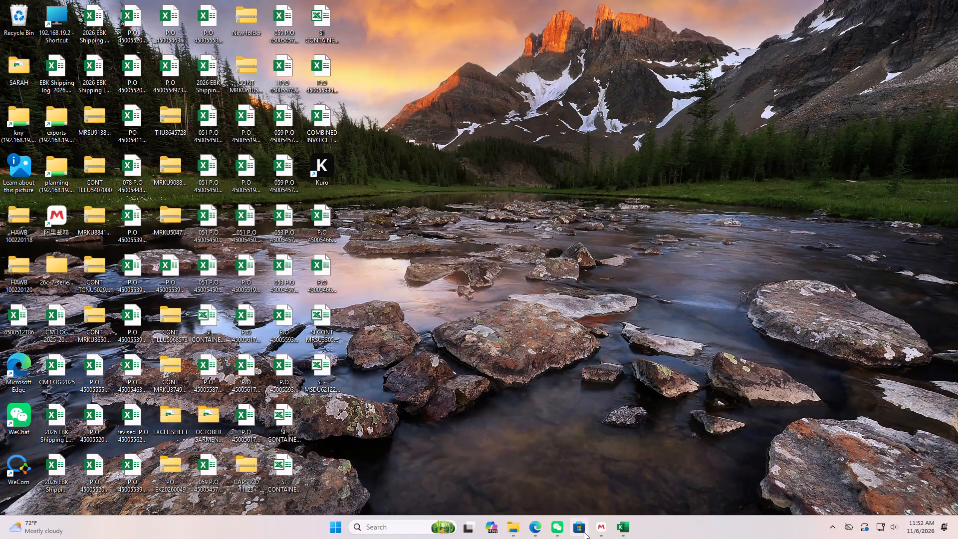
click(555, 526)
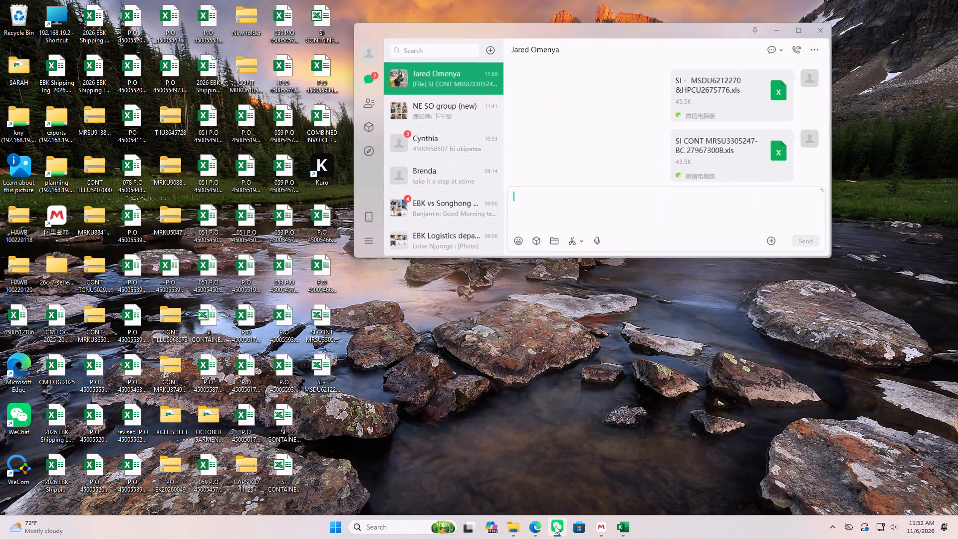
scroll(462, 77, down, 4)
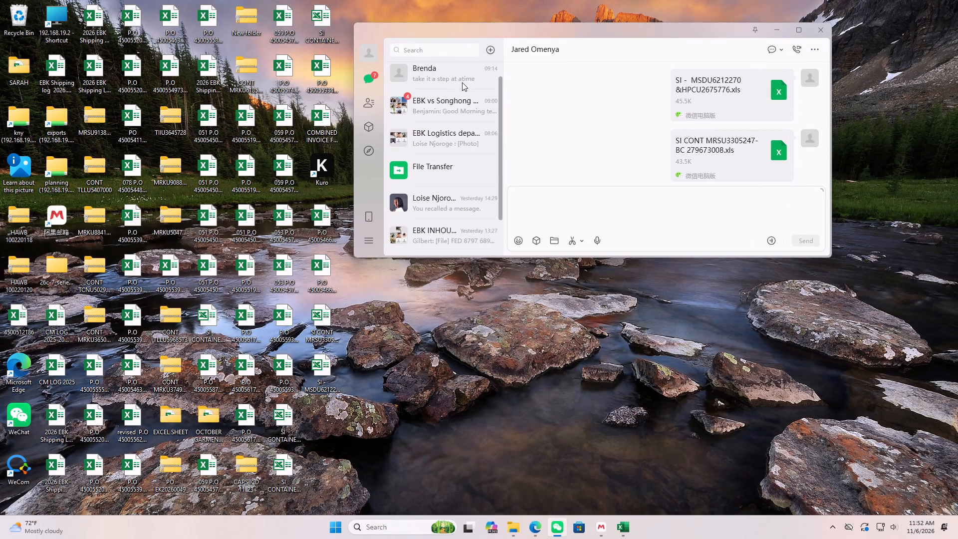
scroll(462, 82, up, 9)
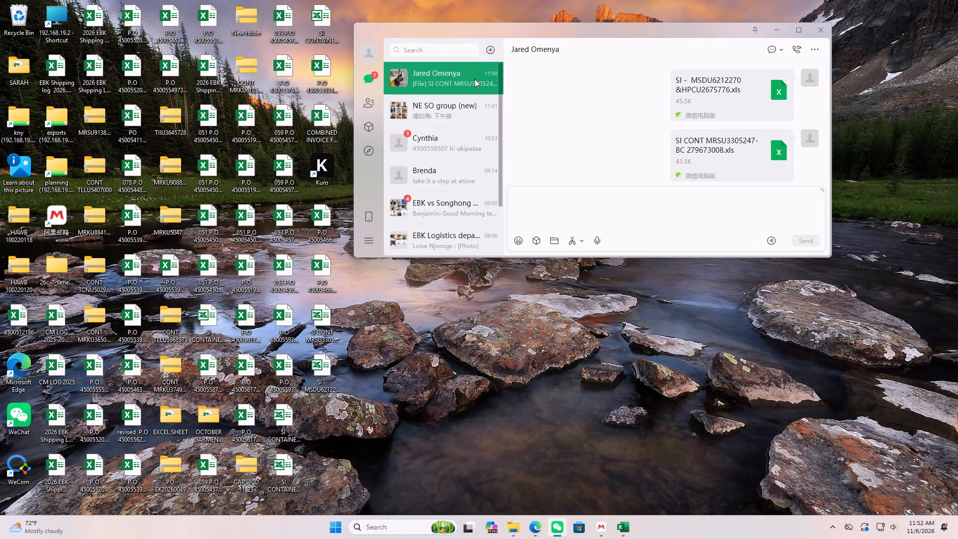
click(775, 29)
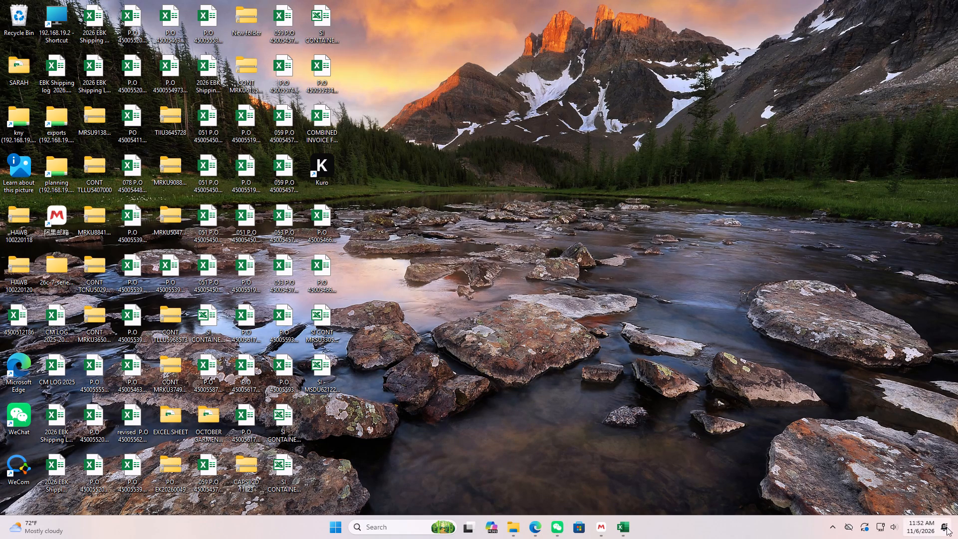